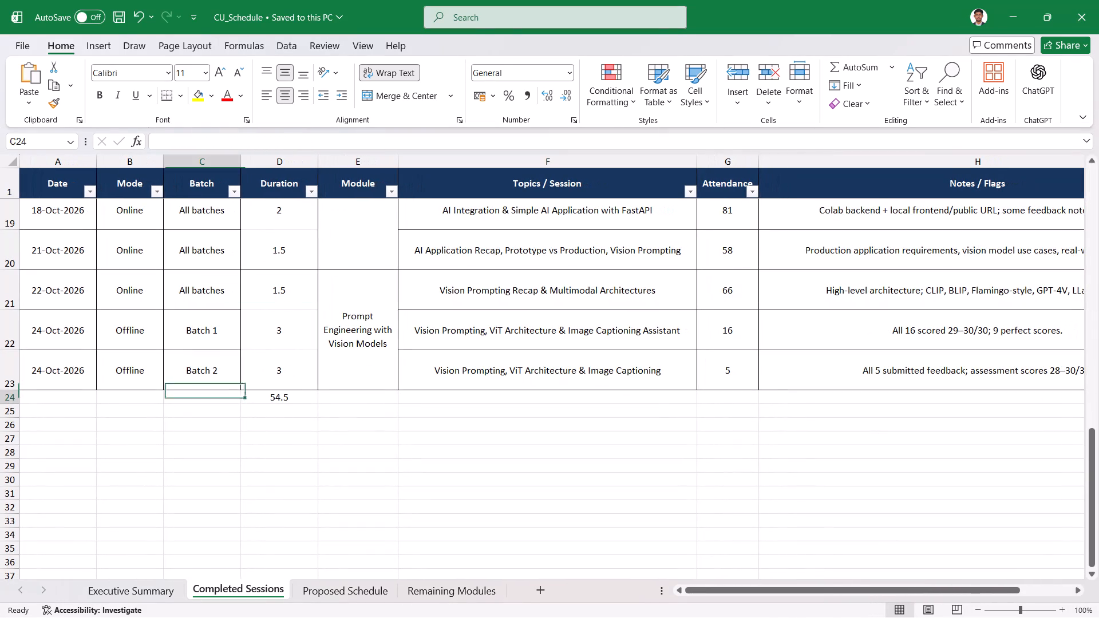
Enter the label "Total hours" in cell C24, beside the duration total on the Completed Sessions sheet.
text(Total hours)
key(Return)
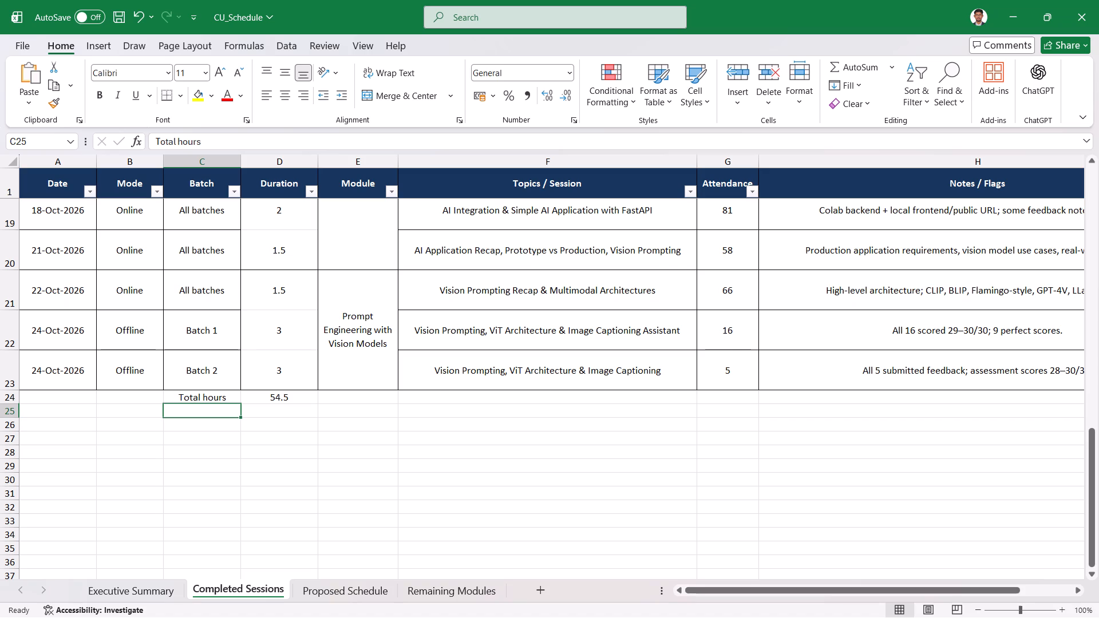
Insert a blank row above the Total hours row to separate it from the session table.
click(11, 397)
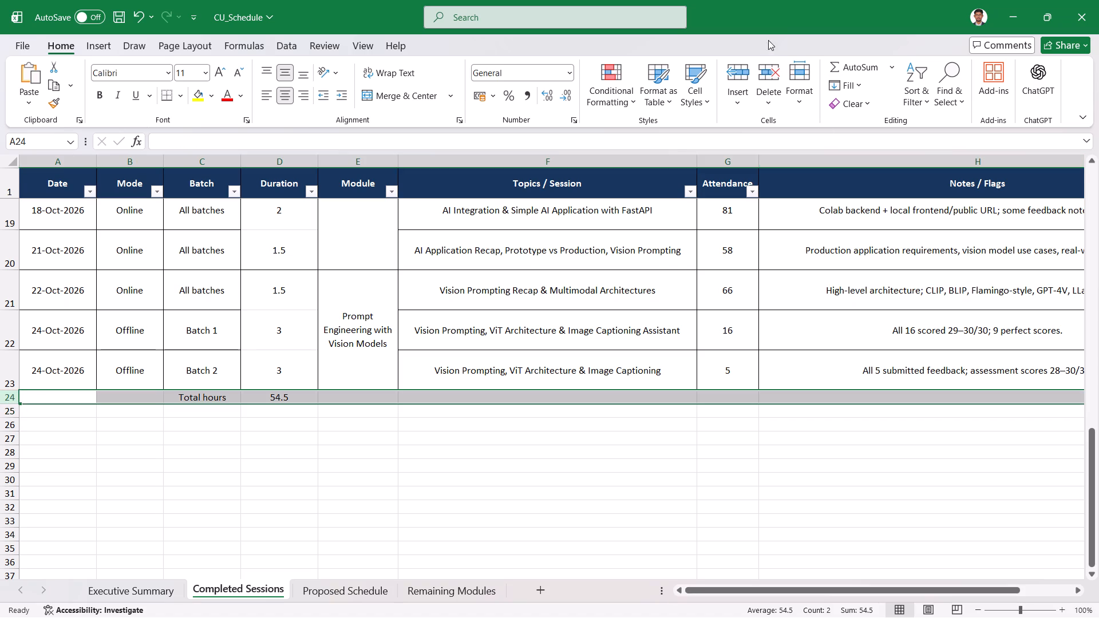
click(741, 73)
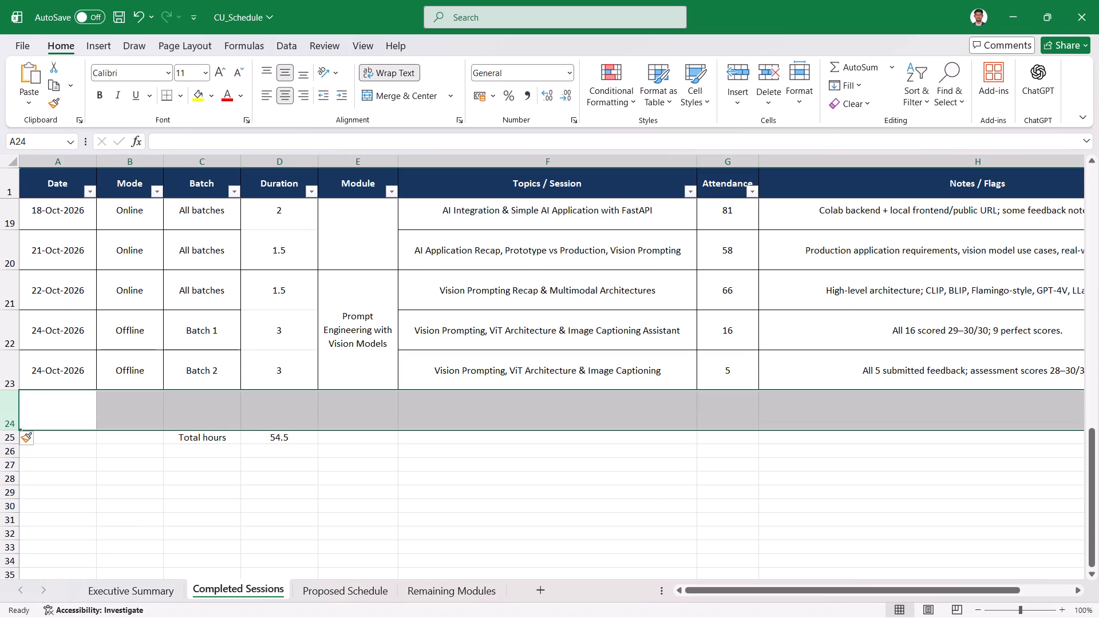
Make the Total hours label and its value in C25:D25 bold.
click(335, 437)
click(258, 437)
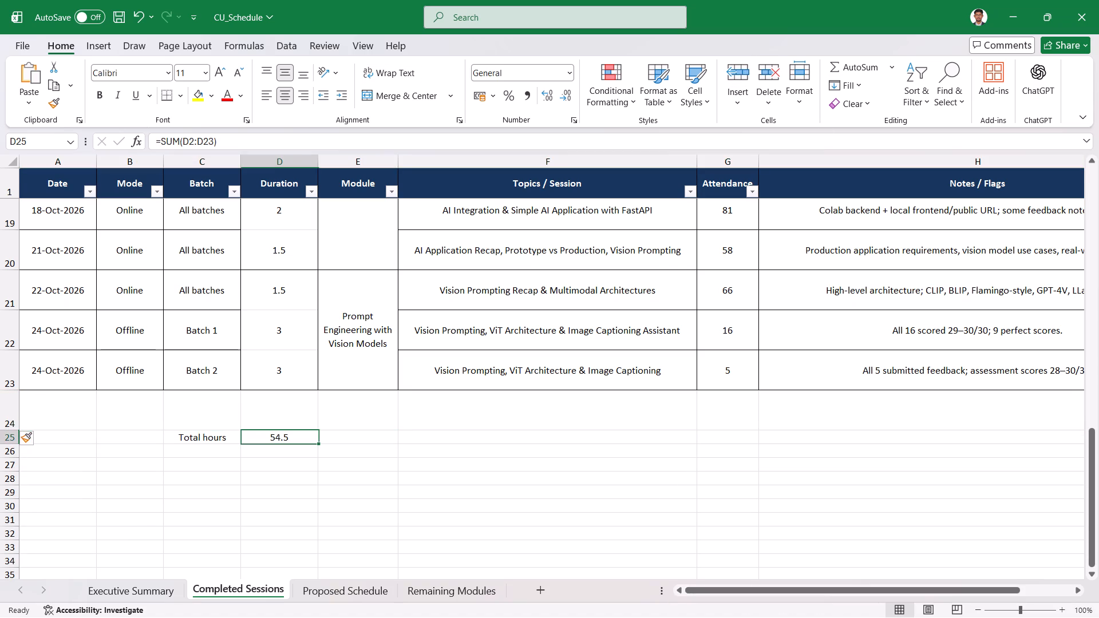
click(229, 441)
drag(229, 441, 254, 439)
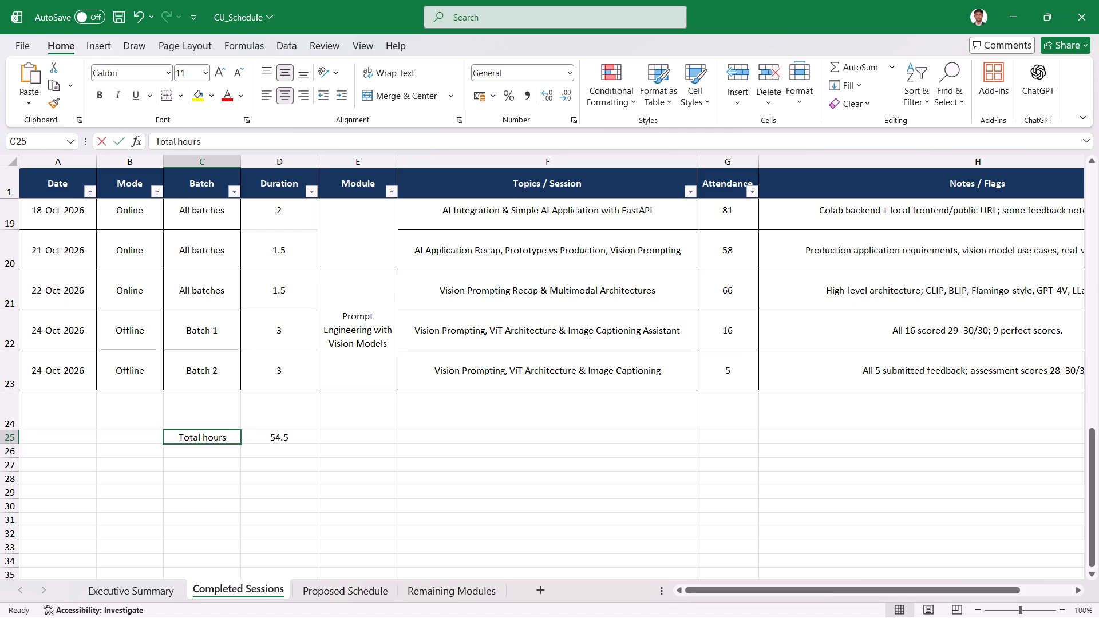
drag(254, 439, 268, 437)
click(268, 437)
drag(268, 437, 208, 433)
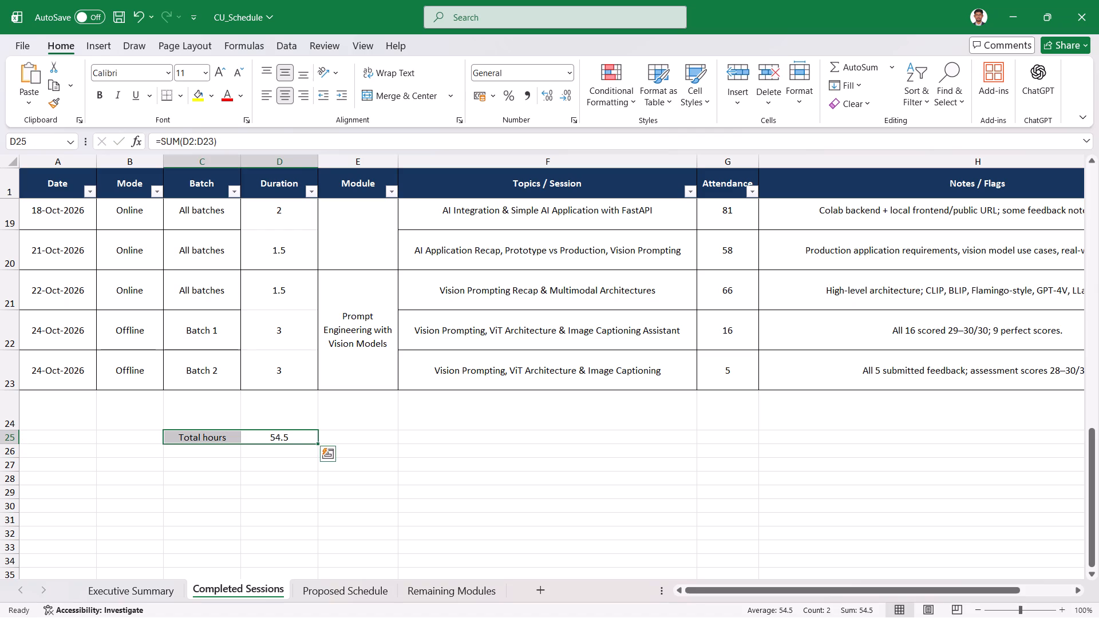
key(ctrl+b)
click(418, 431)
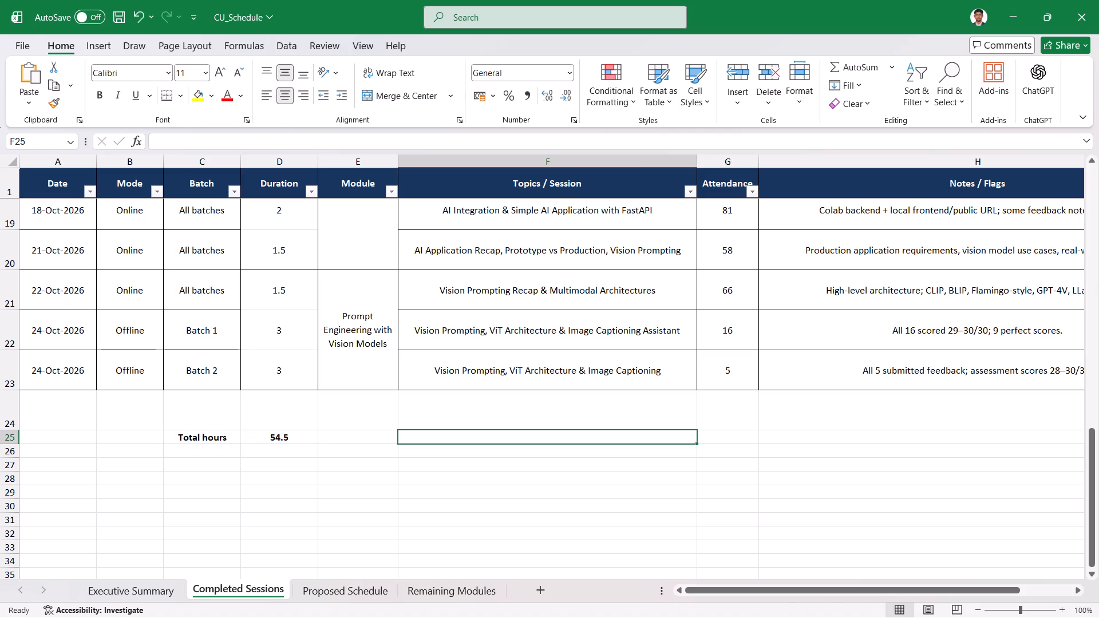
On the Proposed Schedule sheet, set the Slot value of the Capstone Project Review row to 15.
click(326, 585)
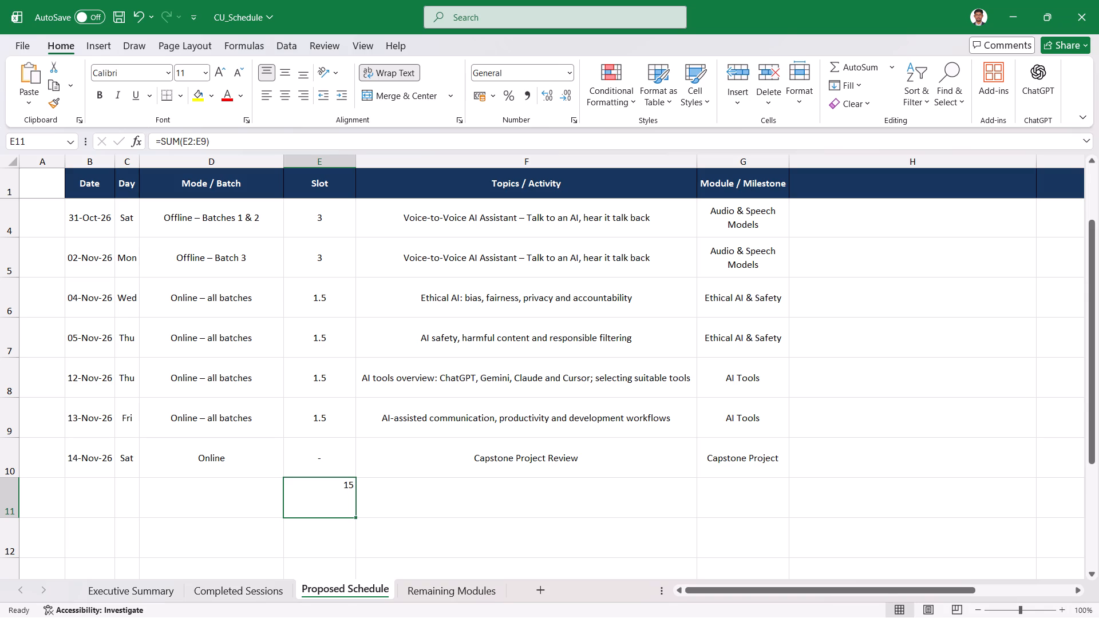
click(324, 458)
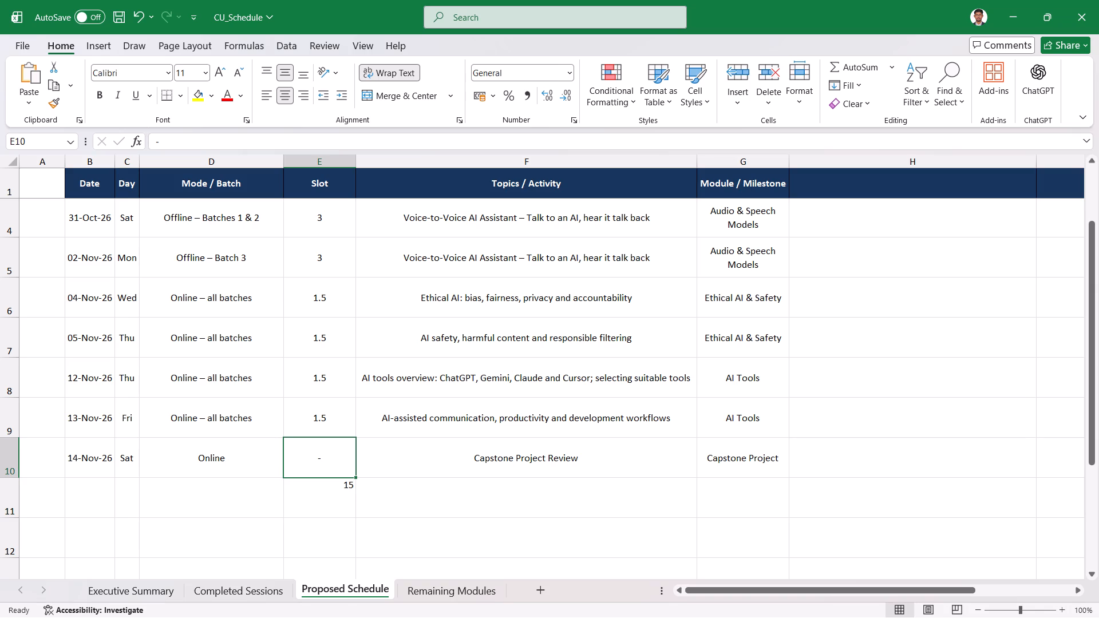
text(15)
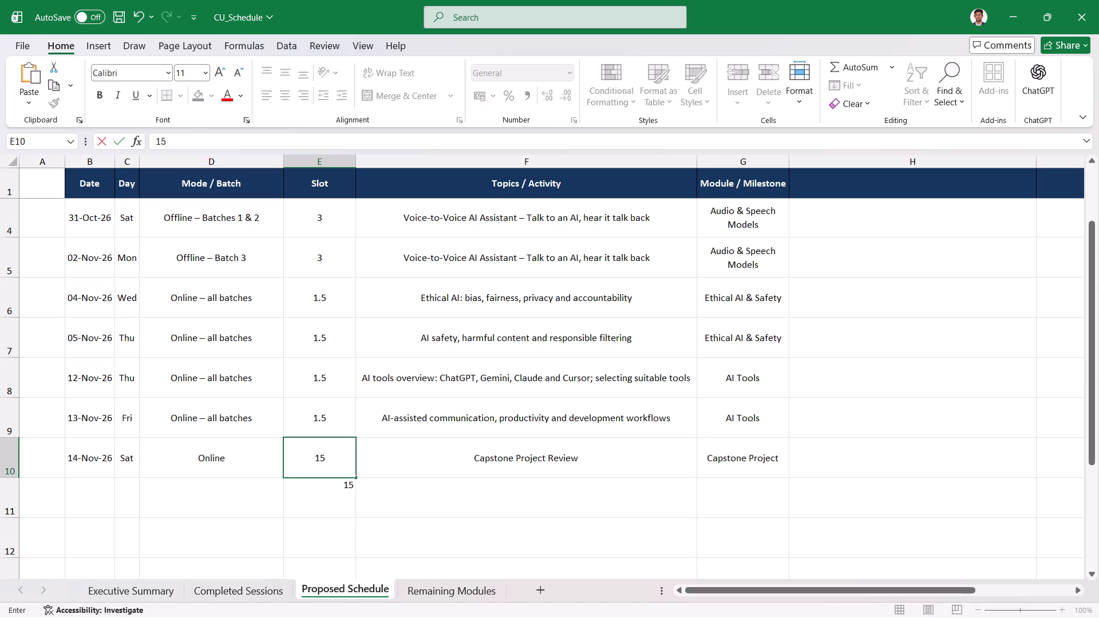
key(Return)
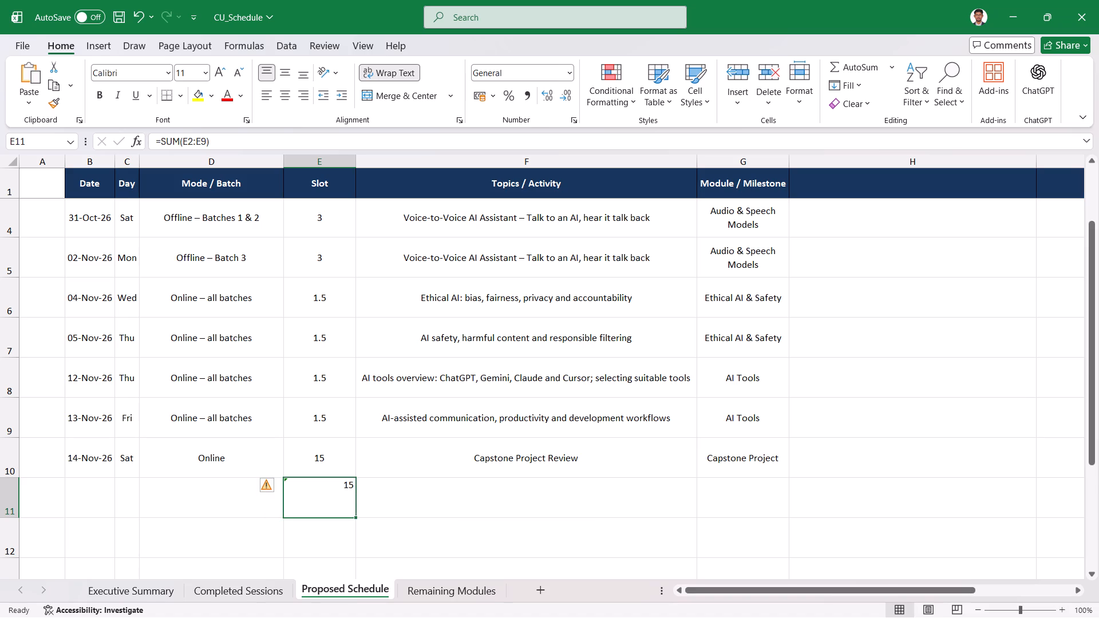
Update the Slot total formula in E11 to include the adjacent Capstone cell, giving =SUM(E2:E10).
click(354, 482)
click(266, 485)
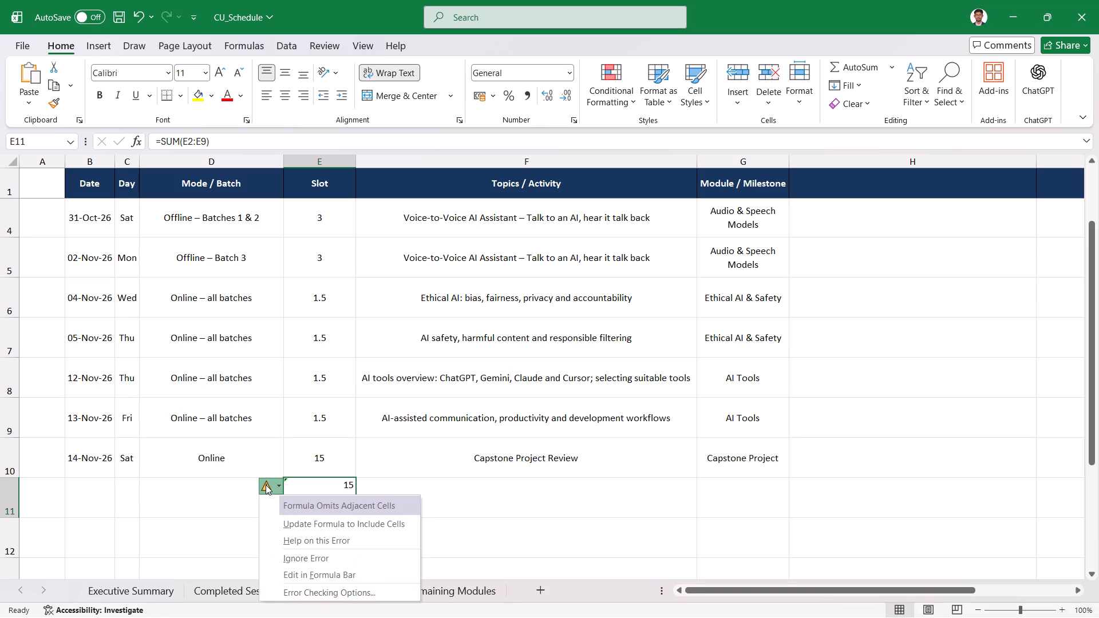
click(315, 530)
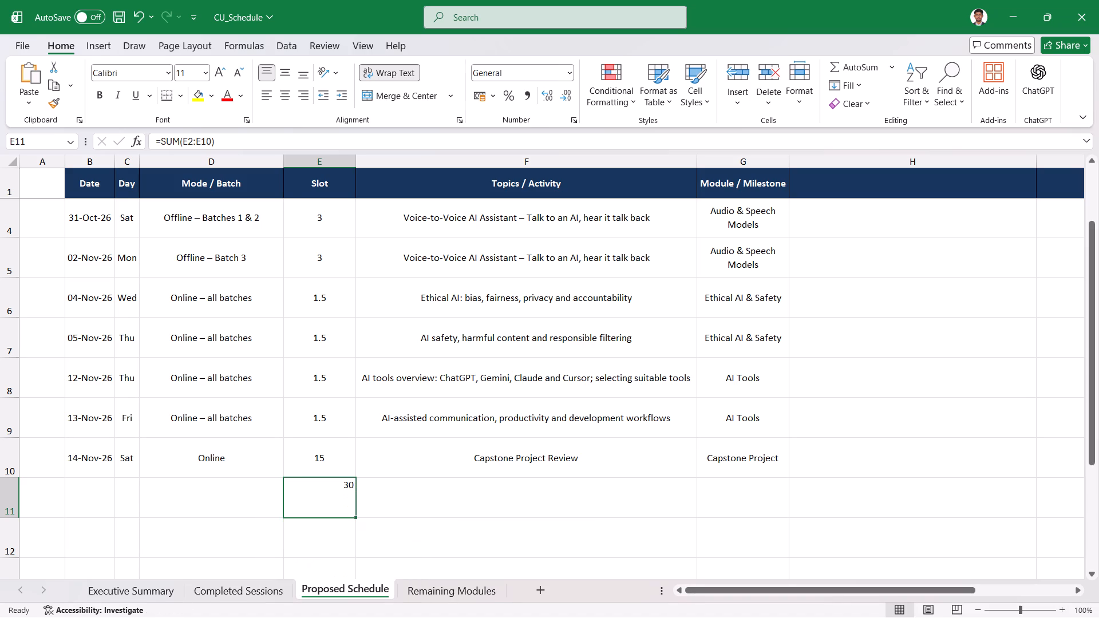
Insert a blank row between the Capstone Project row and the Slot total.
click(10, 493)
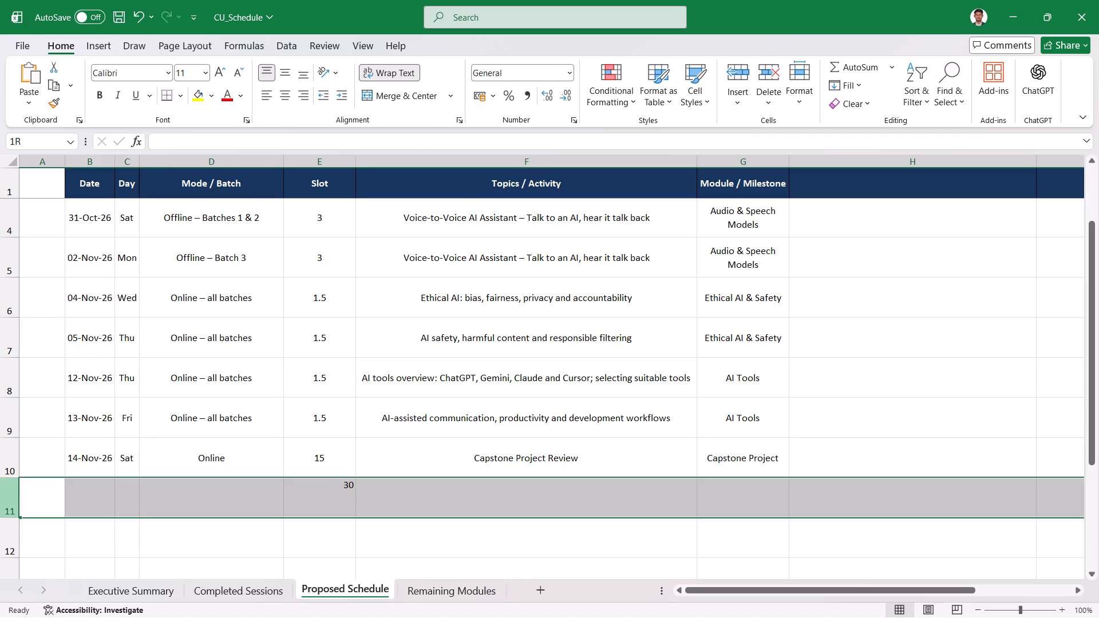
click(741, 76)
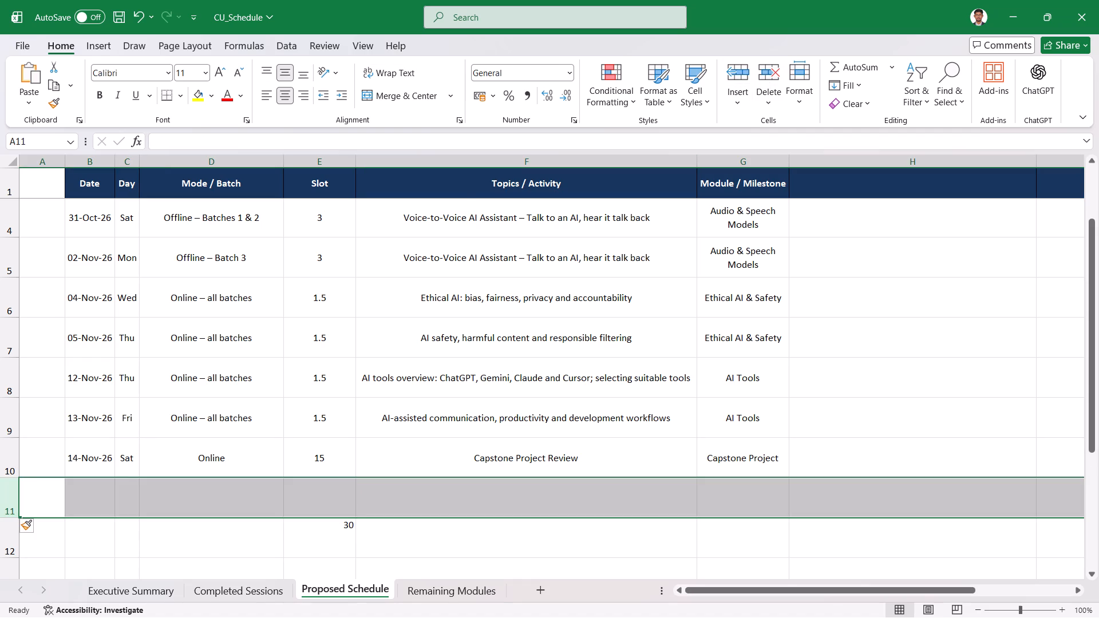
Enter the label "Total Hours" in cell D12, beside the Slot total.
click(266, 530)
text(Total)
key(space)
text(Hours)
key(Return)
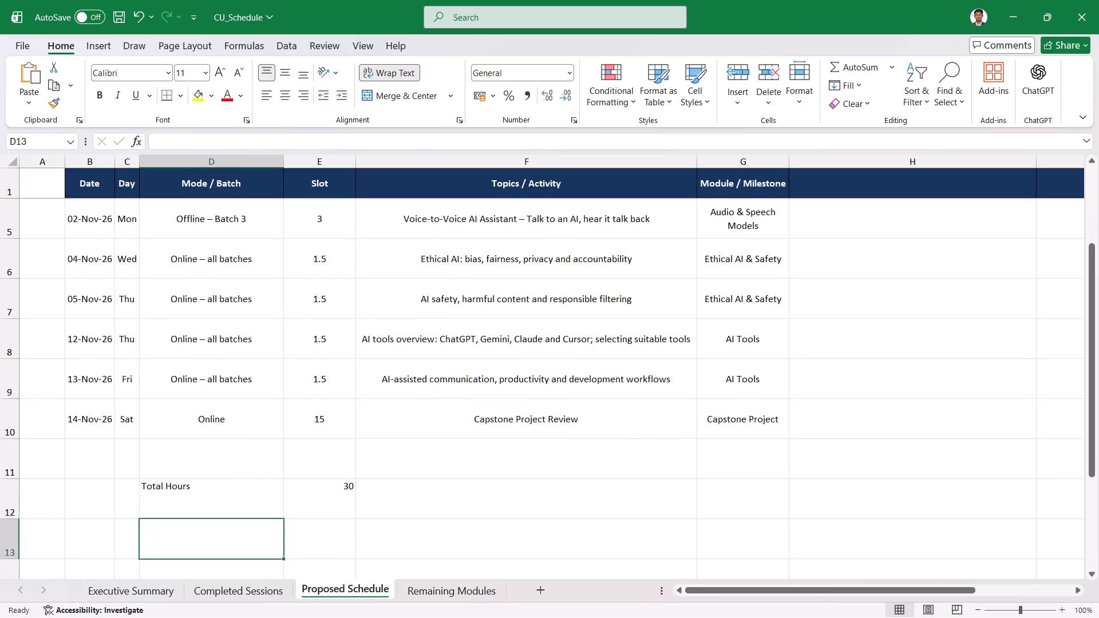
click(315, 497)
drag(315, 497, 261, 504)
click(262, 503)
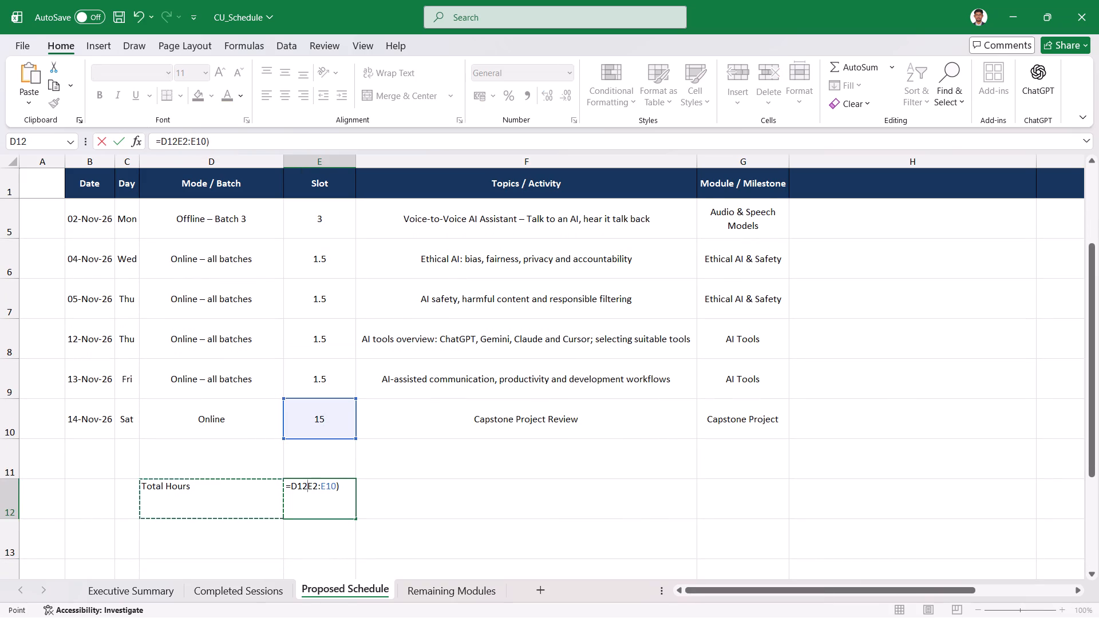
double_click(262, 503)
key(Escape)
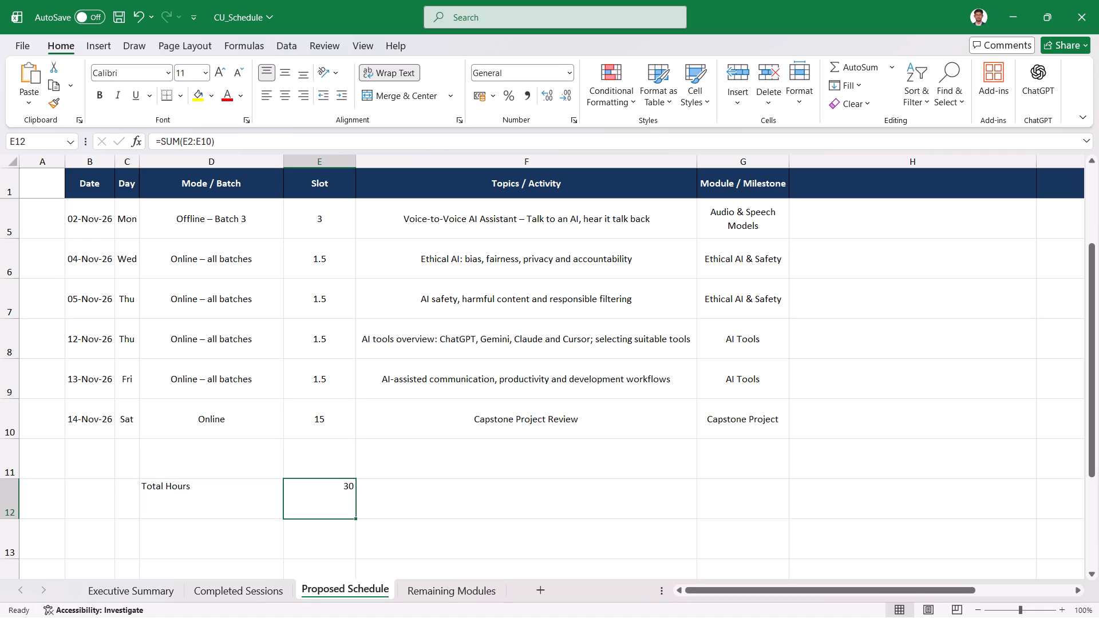
Make the Total Hours label and value in D12:E12 bold and centre them horizontally and vertically.
click(420, 487)
click(333, 490)
drag(313, 498, 235, 509)
key(ctrl+b)
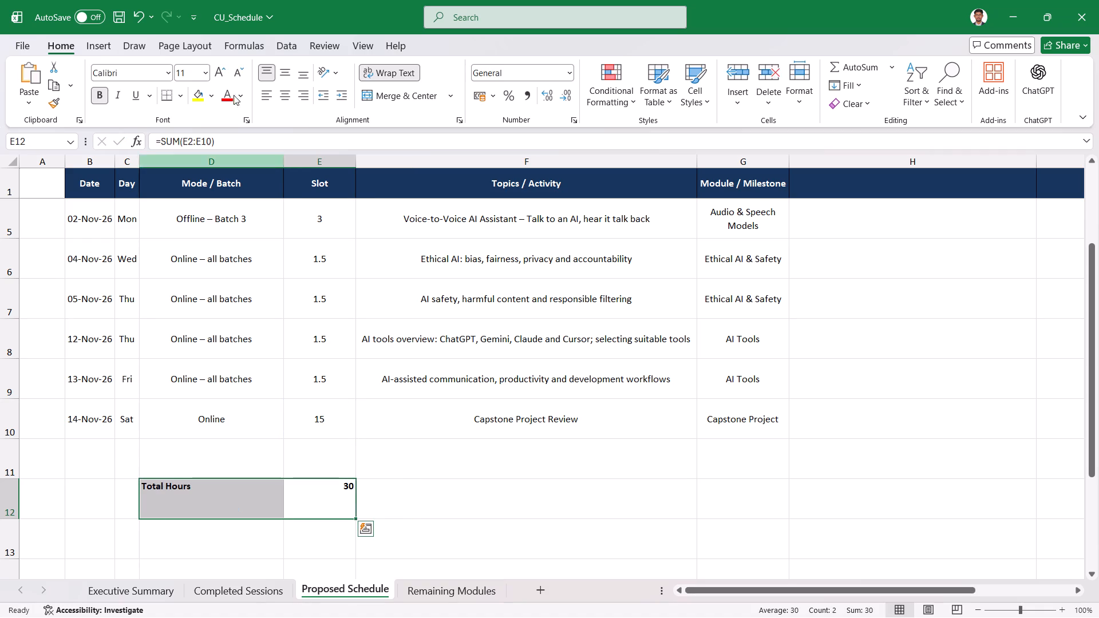
click(279, 89)
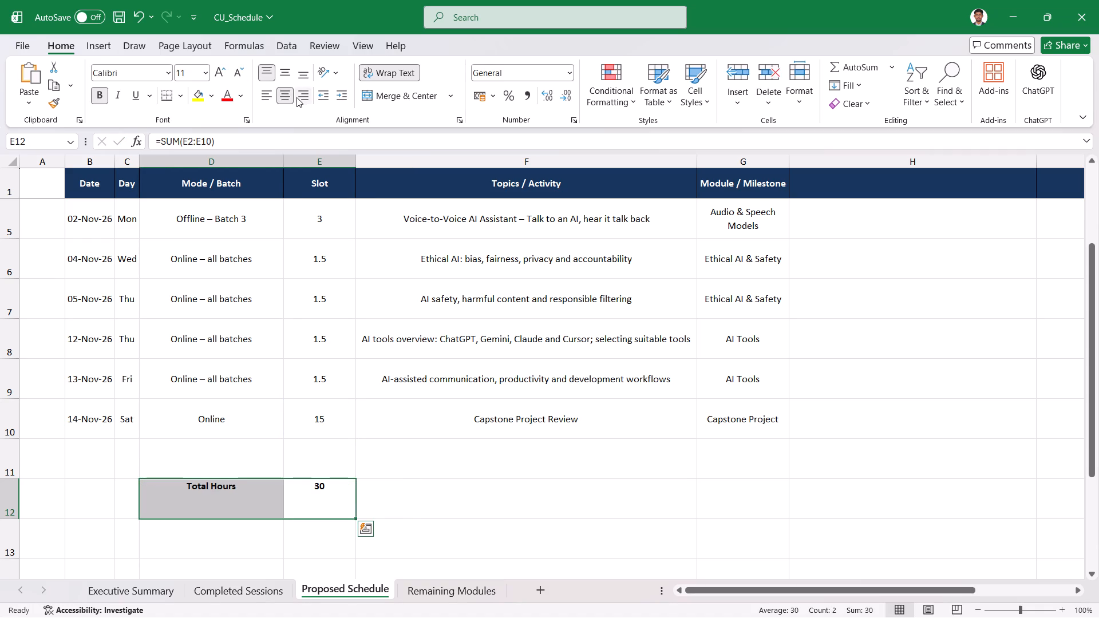
click(287, 75)
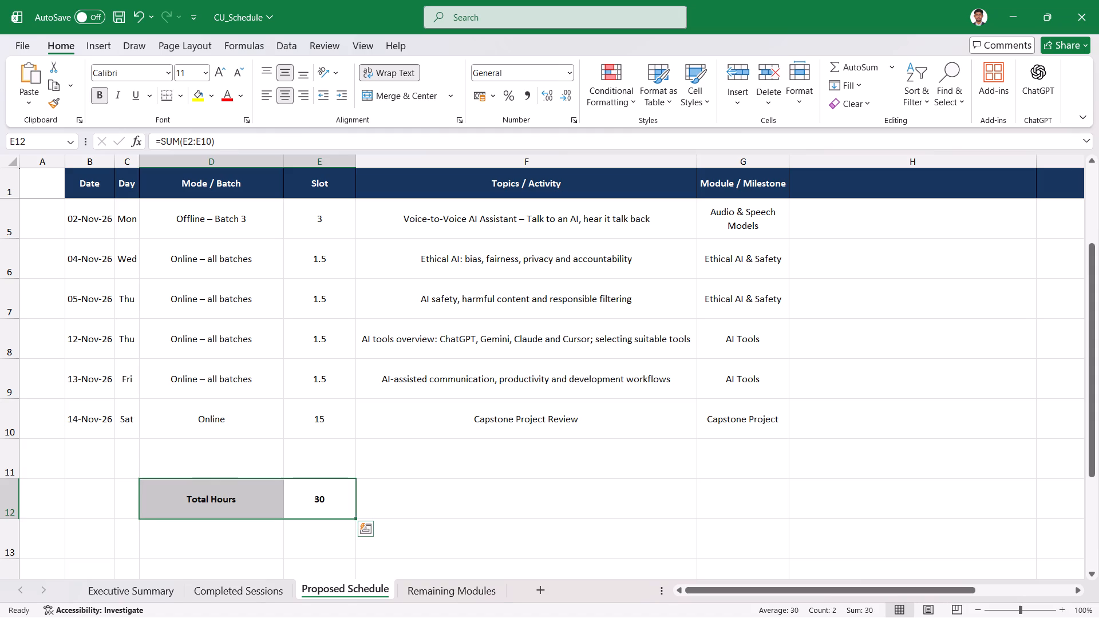
click(439, 465)
Apply All Borders to the whole schedule table, from the Date header through the Capstone Project row (B1:G10).
scroll(439, 465, up, 1)
click(423, 390)
key(ctrl+a)
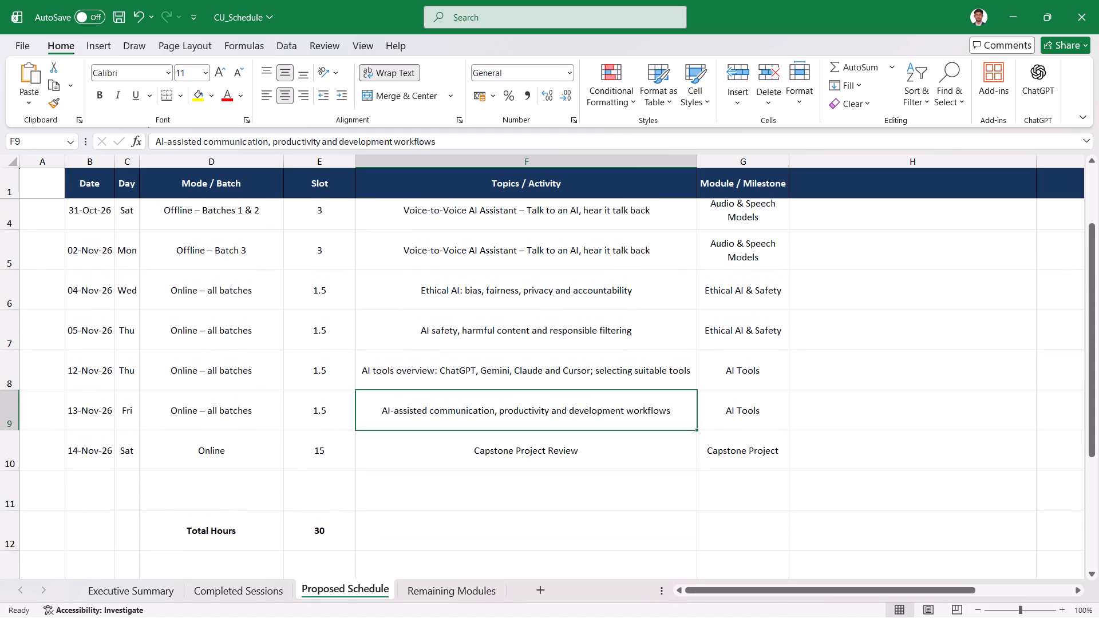
click(187, 98)
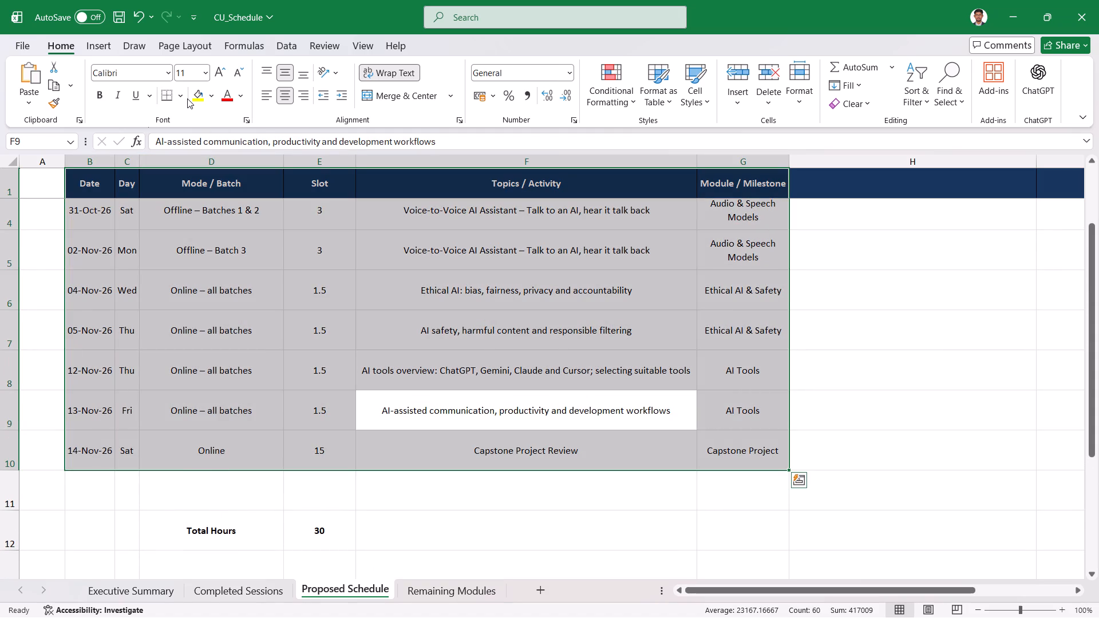
click(183, 97)
click(208, 243)
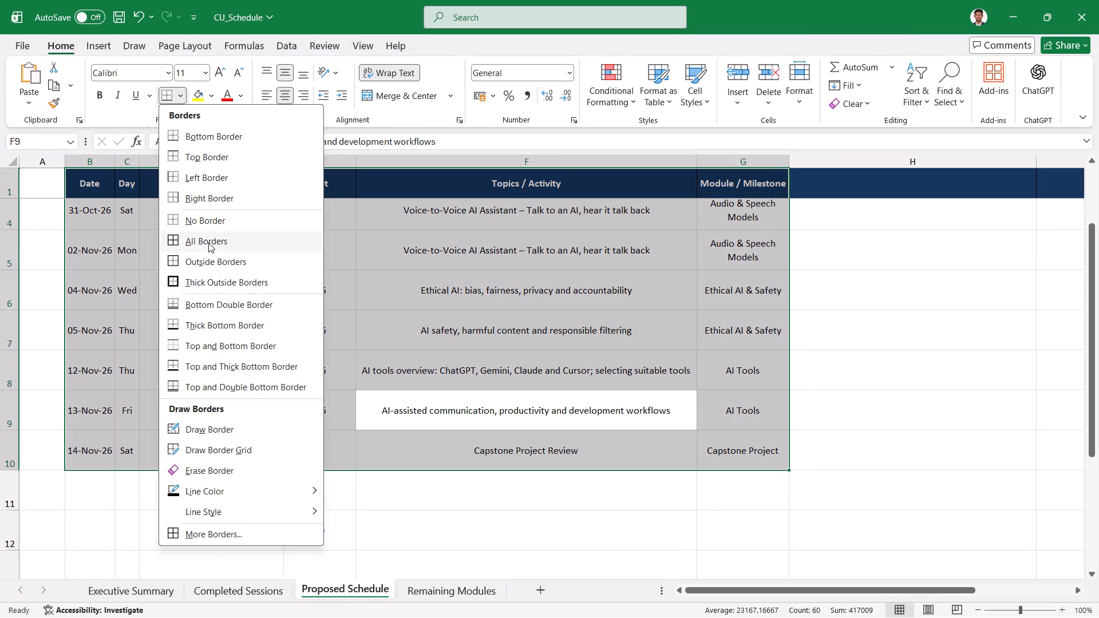
click(414, 500)
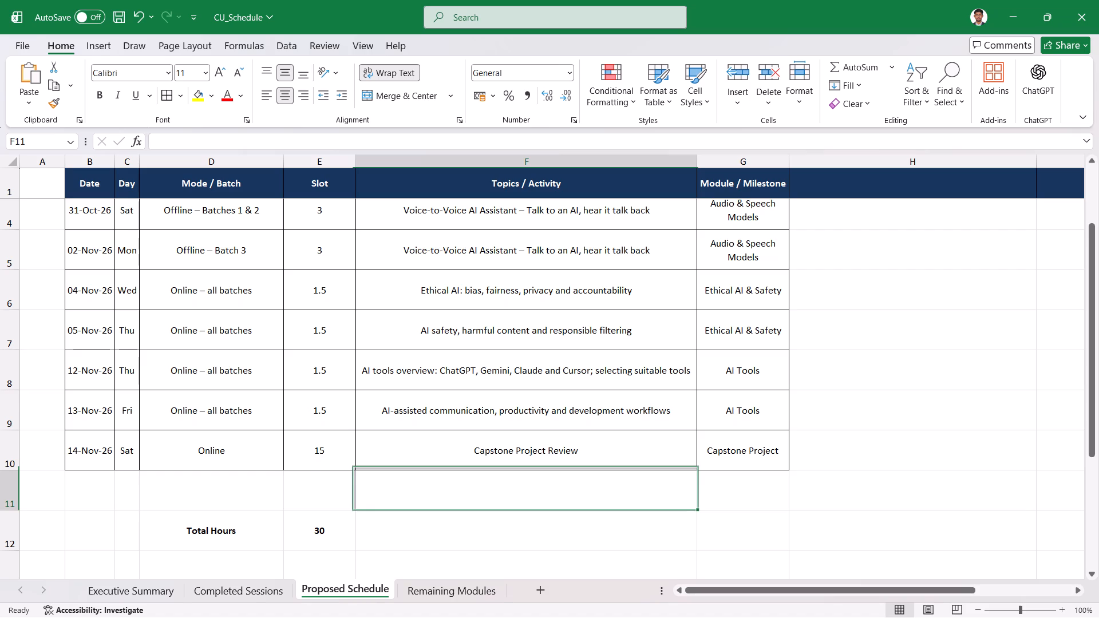
Change the Capstone Project Review slot in E10 to 10 and save the workbook.
click(341, 451)
double_click(341, 451)
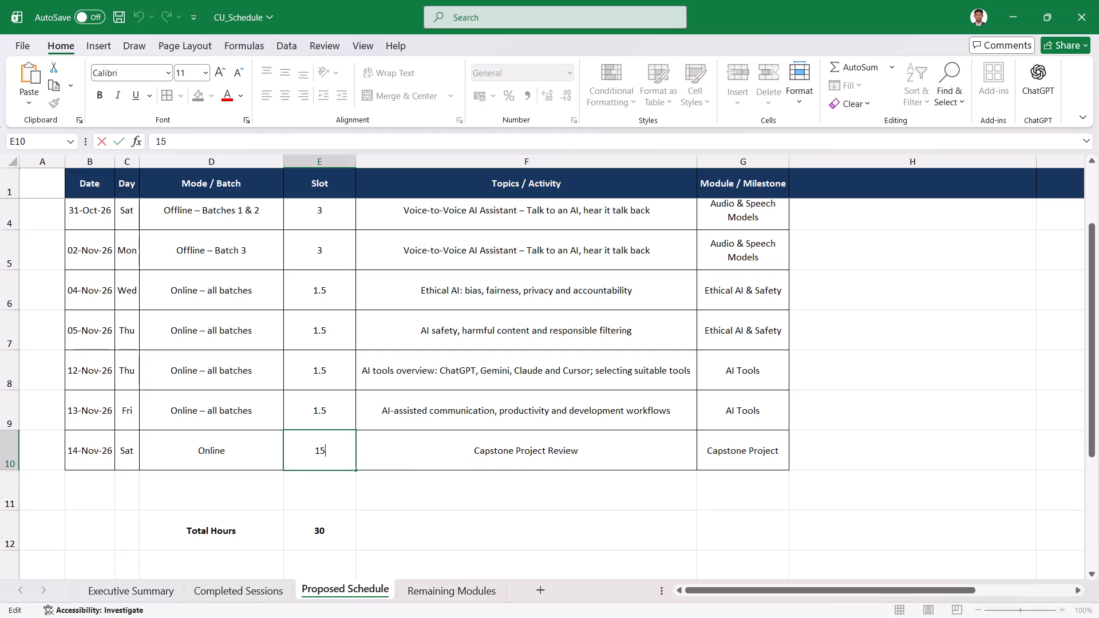
key(BackSpace)
key(0)
key(Return)
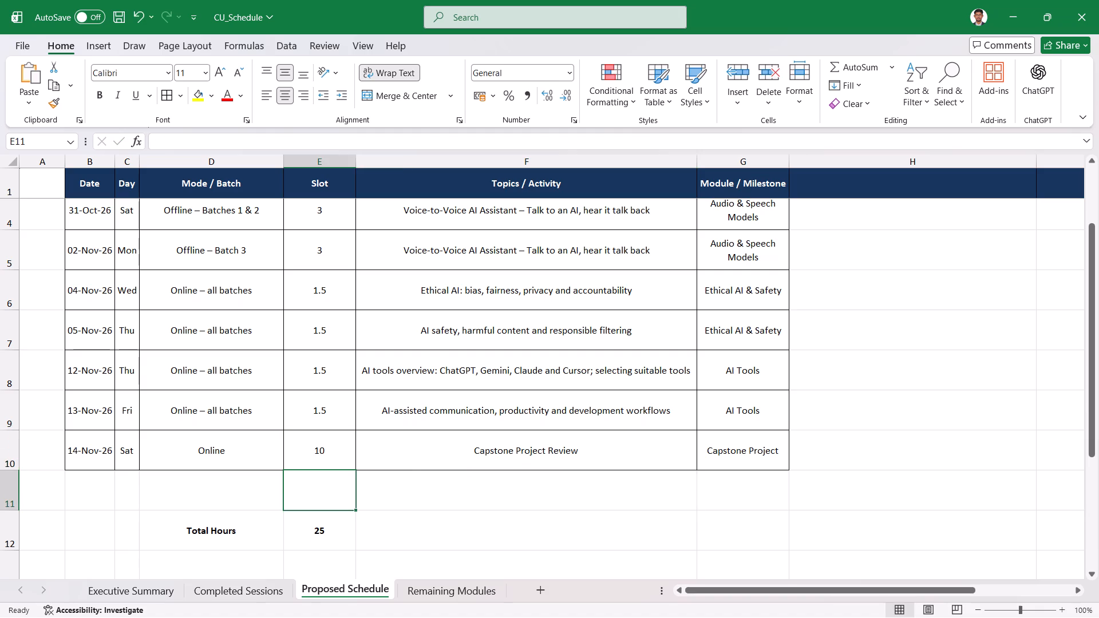
key(ctrl+s)
click(423, 516)
scroll(423, 516, up, 1)
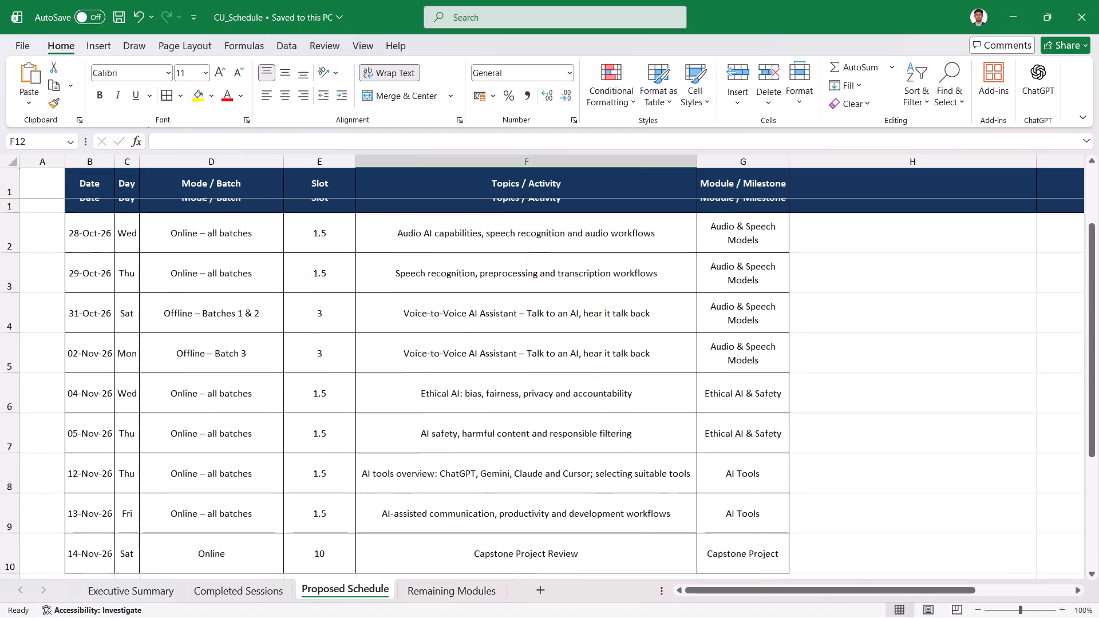
scroll(423, 516, up, 1)
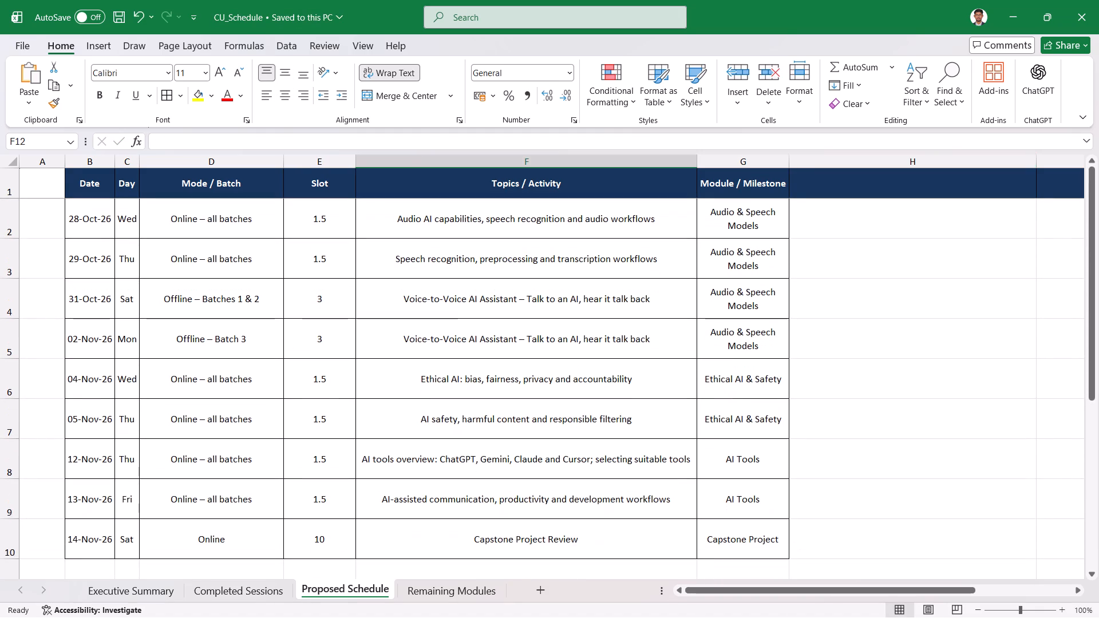
scroll(864, 249, left, 5)
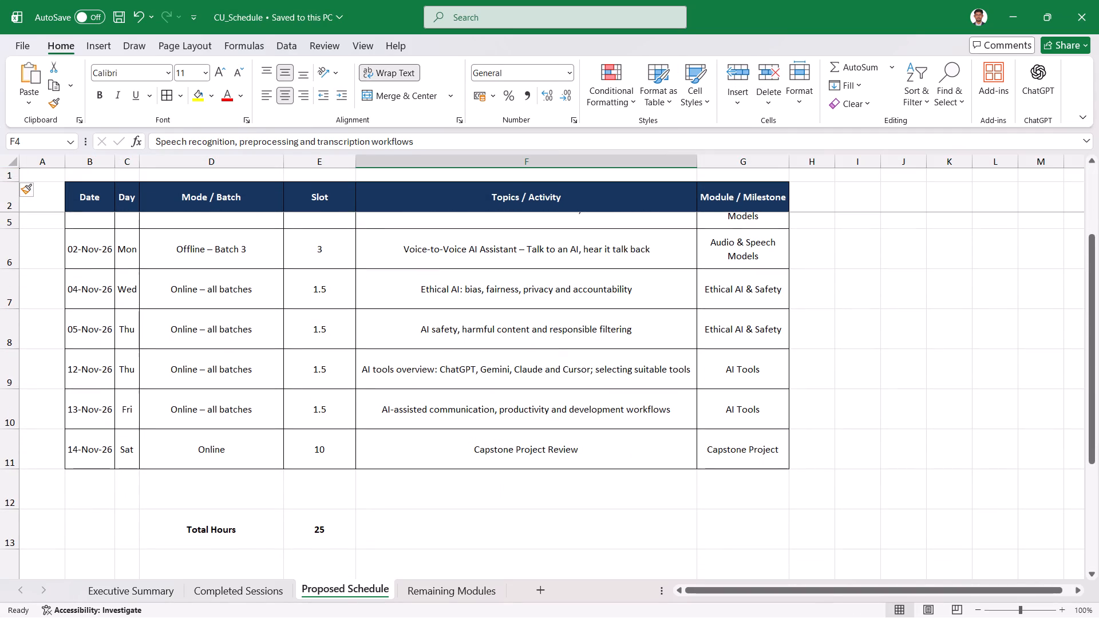
Insert a blank column before the Date column on the Completed Sessions sheet.
click(248, 591)
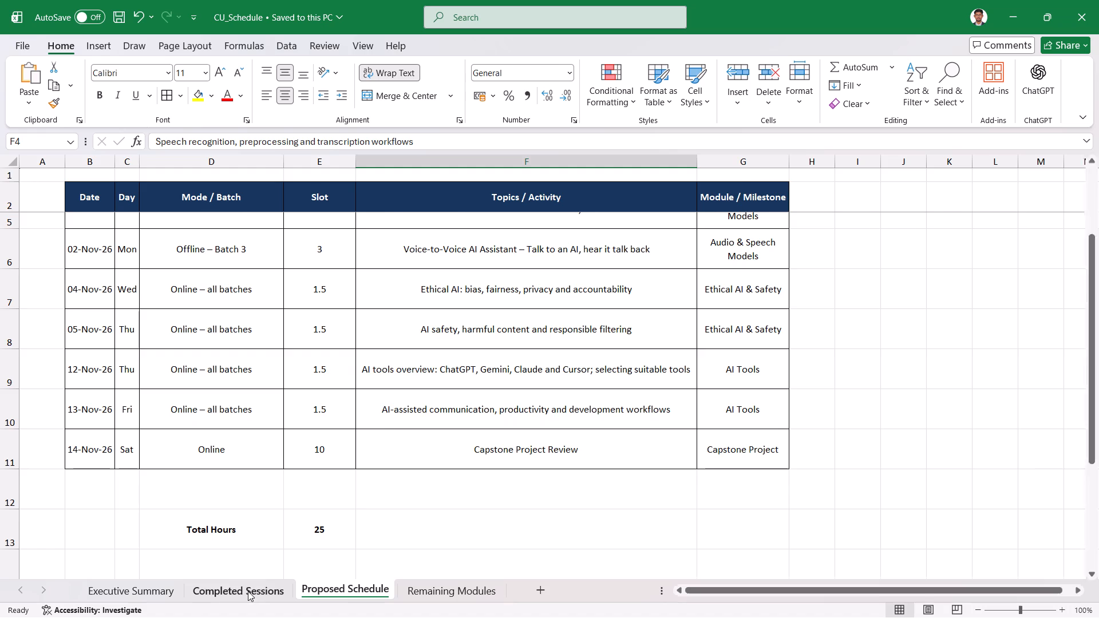
scroll(341, 406, up, 4)
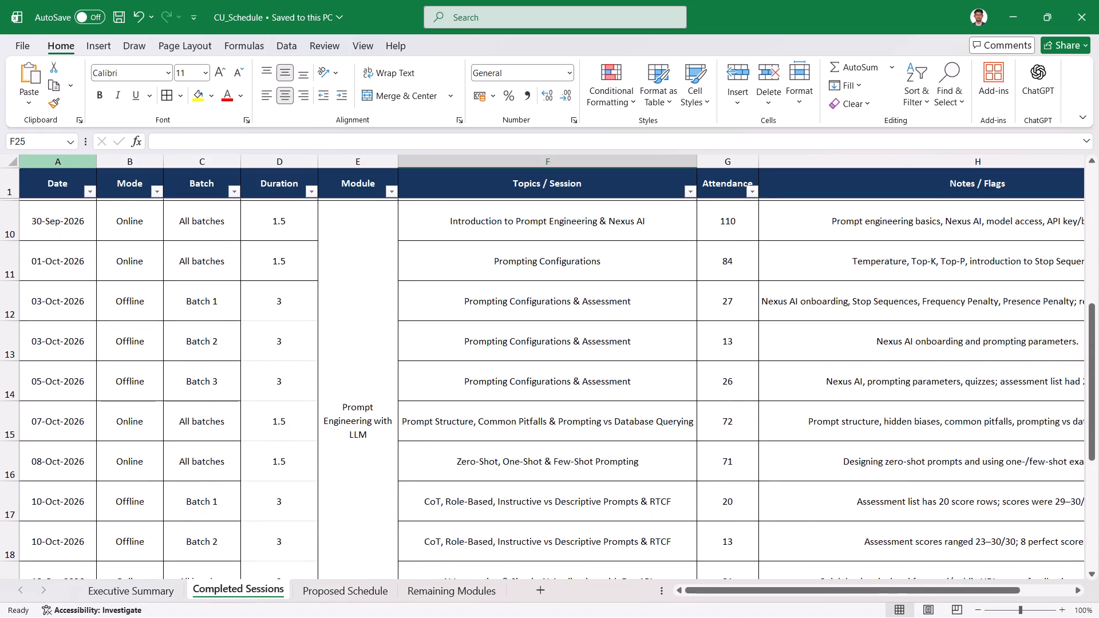
click(53, 166)
click(741, 80)
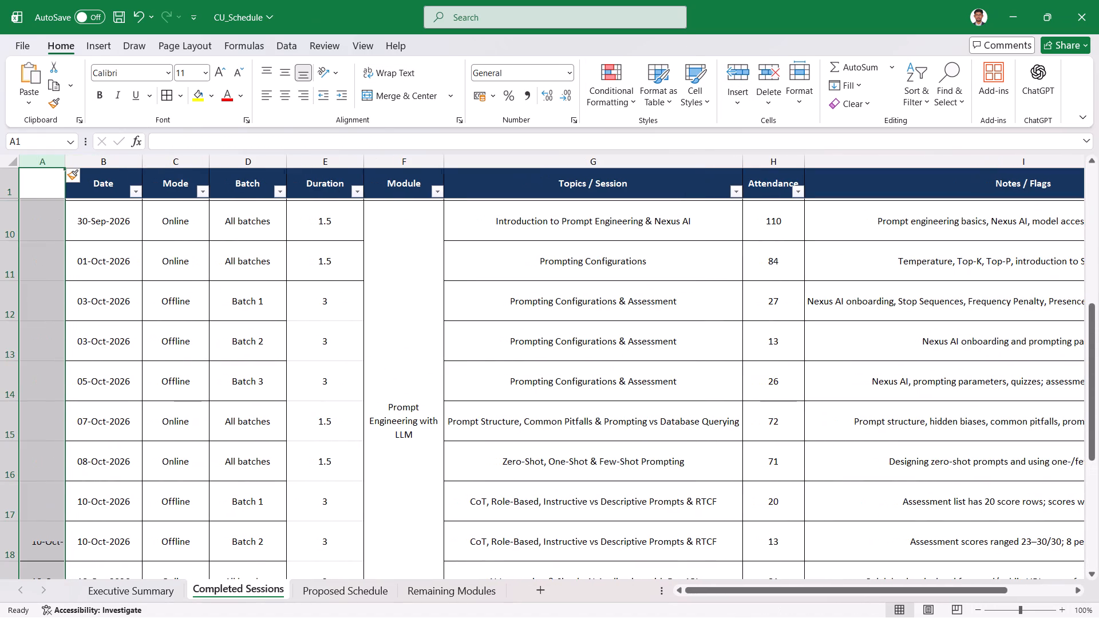
Insert a blank row above the Completed Sessions header row and save the workbook.
click(12, 177)
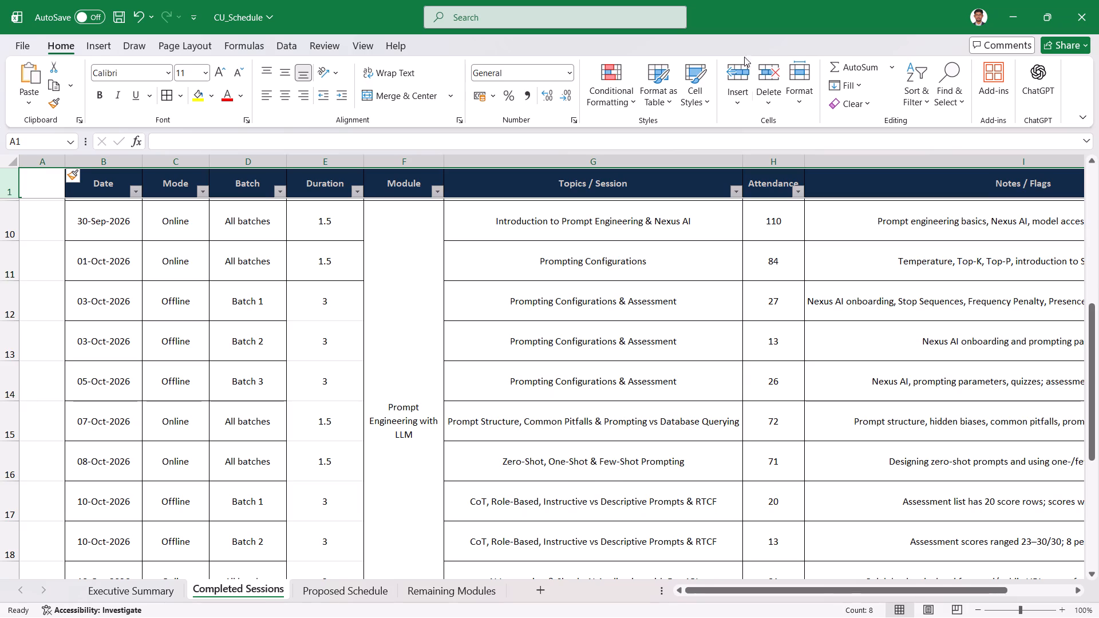
click(738, 66)
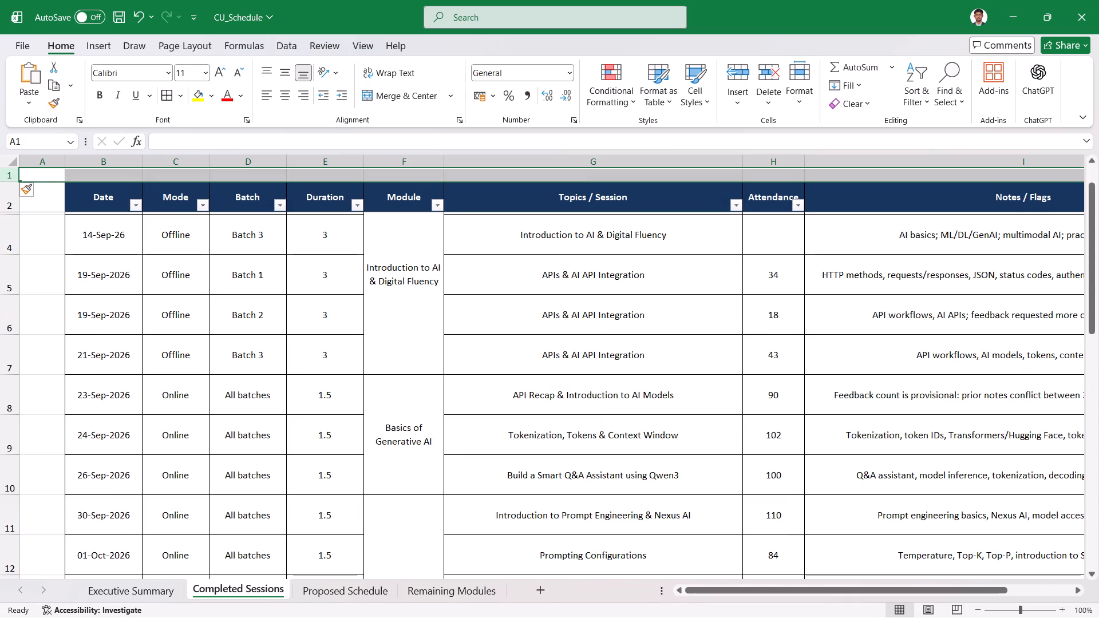
click(668, 307)
key(ctrl+s)
Review the Completed Sessions table's layout across all columns, from the header down to the Total hours row.
scroll(668, 307, left, 5)
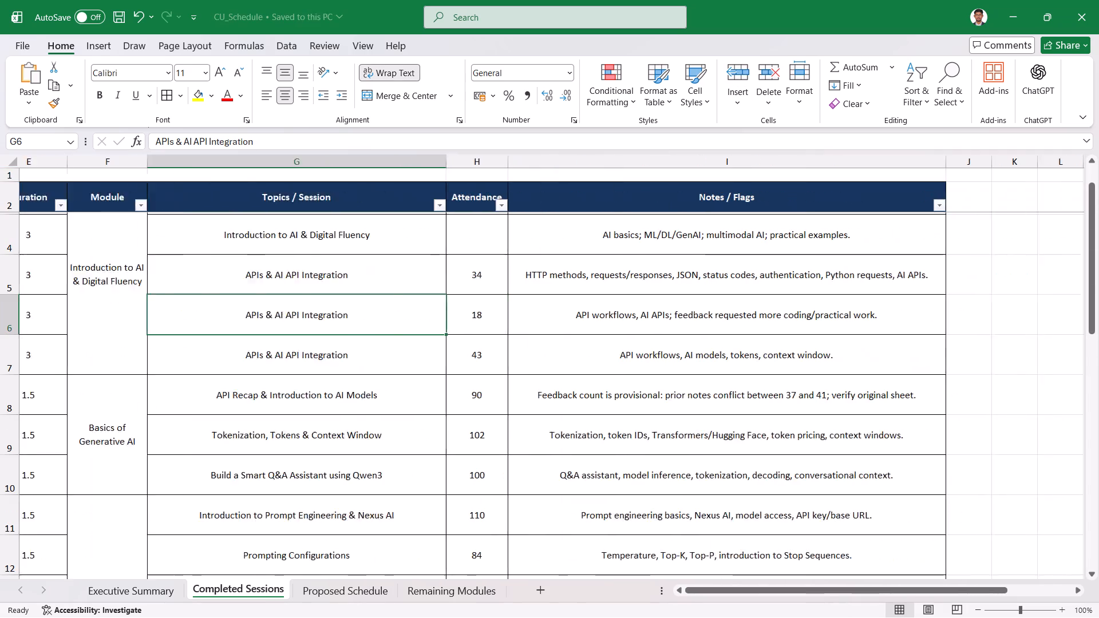
scroll(668, 307, right, 3)
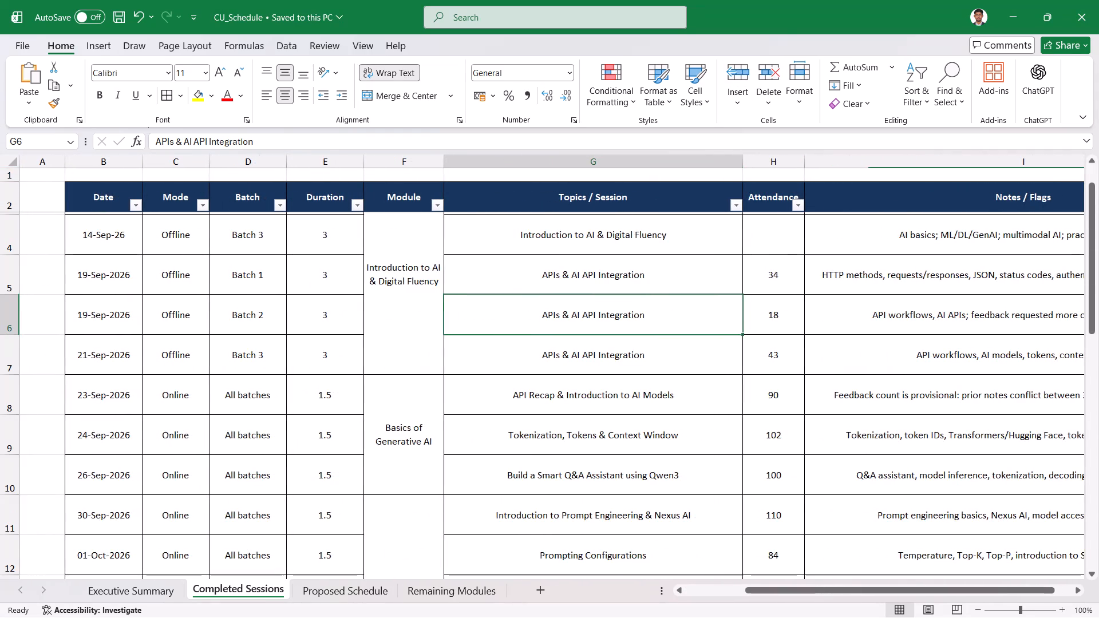
scroll(668, 307, down, 3)
scroll(537, 404, down, 4)
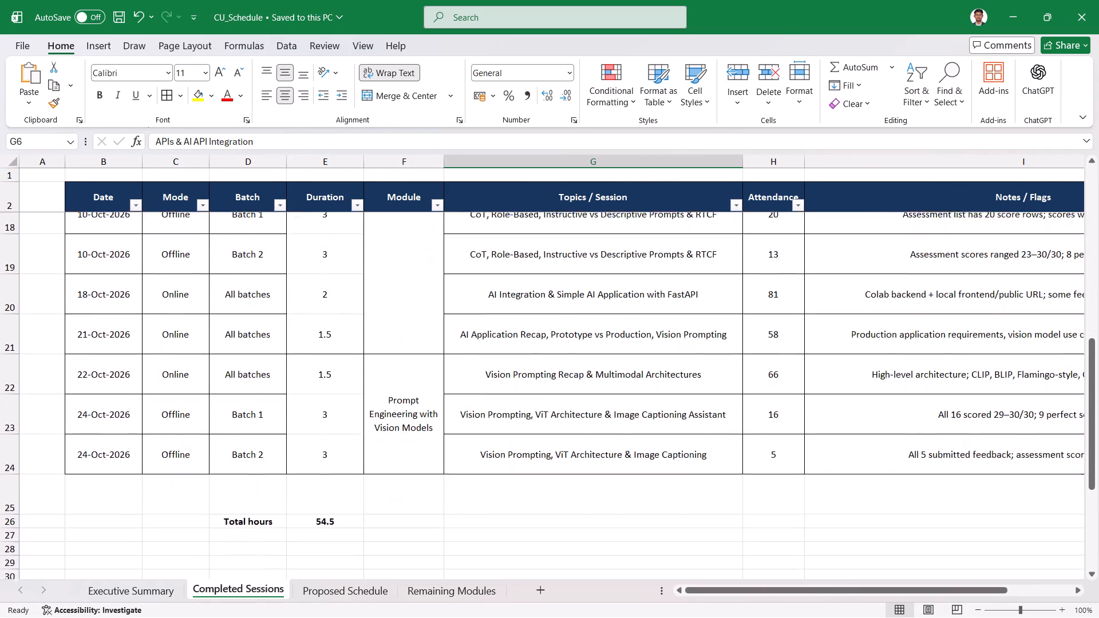
scroll(537, 404, down, 1)
scroll(473, 423, up, 6)
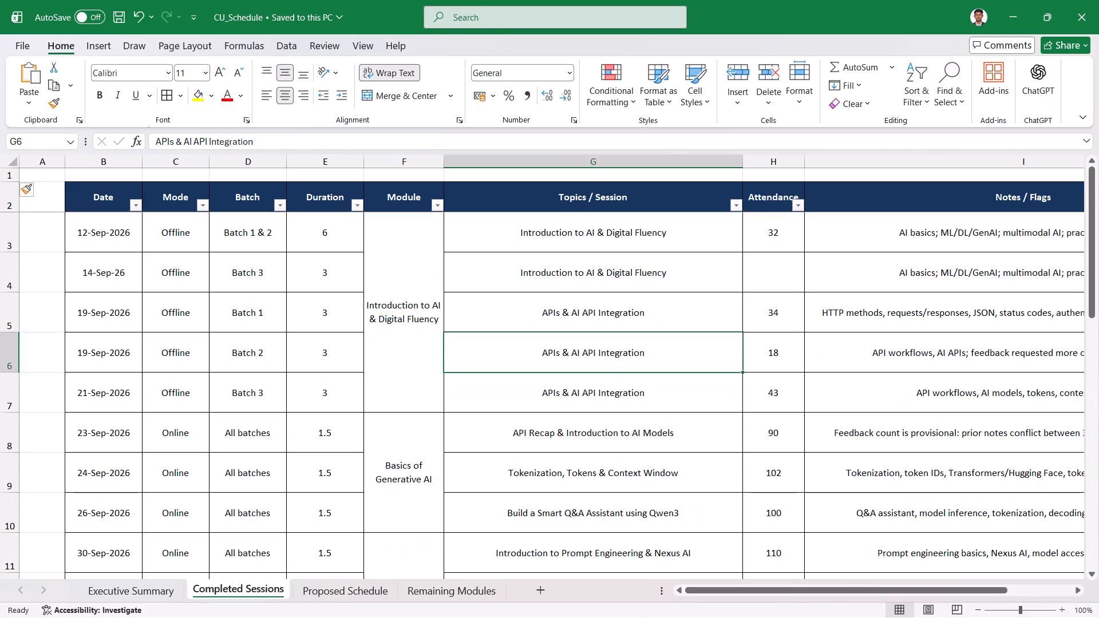
scroll(503, 318, down, 1)
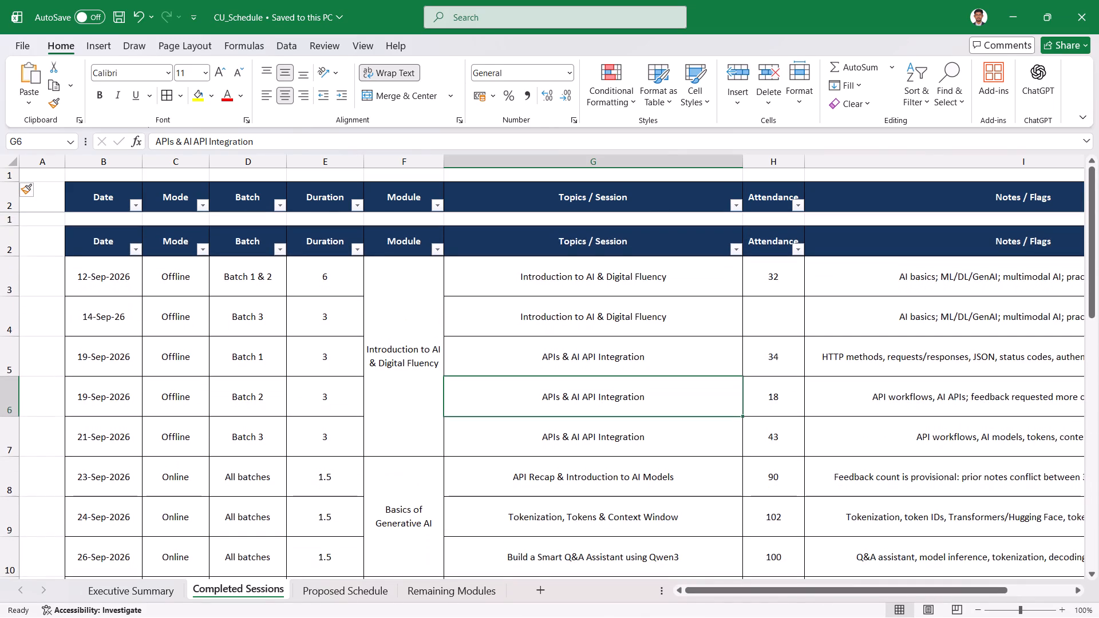
scroll(596, 311, down, 1)
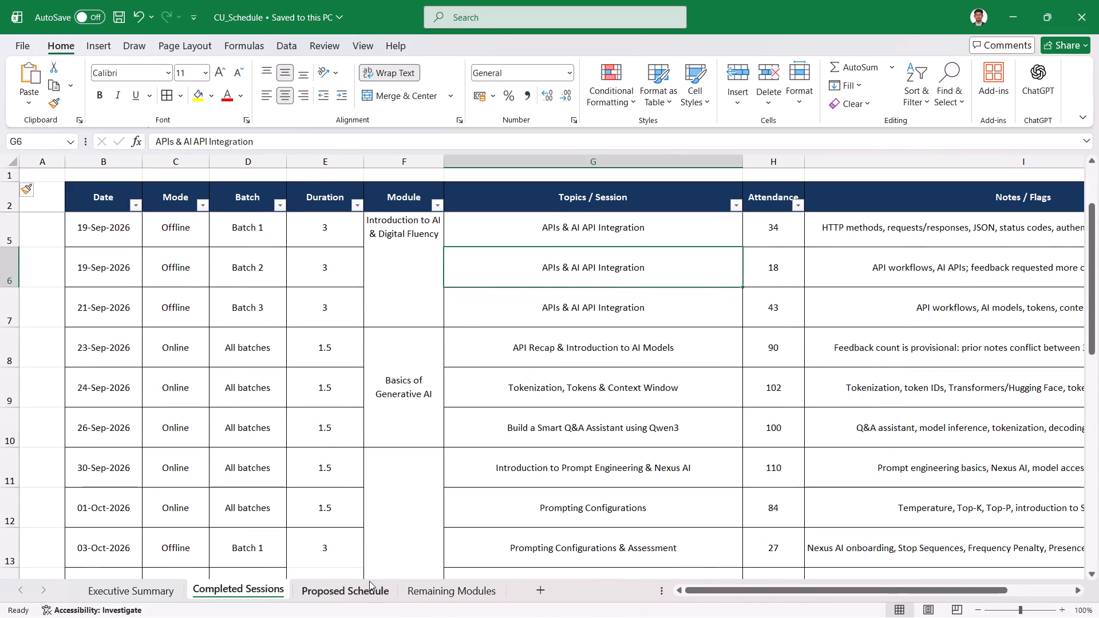
click(350, 580)
click(259, 591)
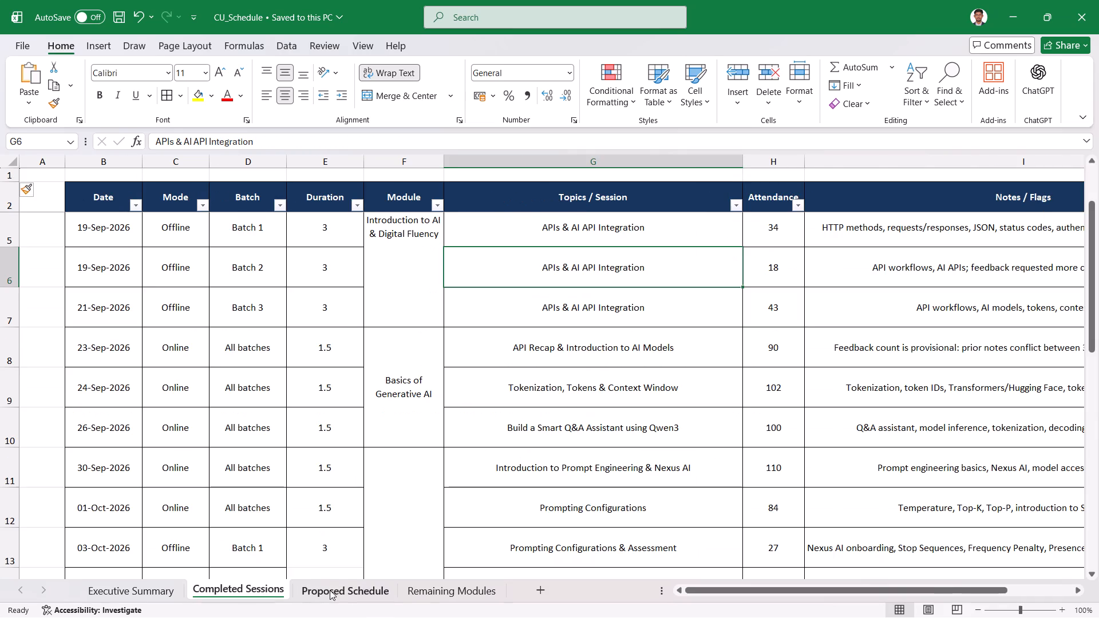
scroll(409, 430, left, 3)
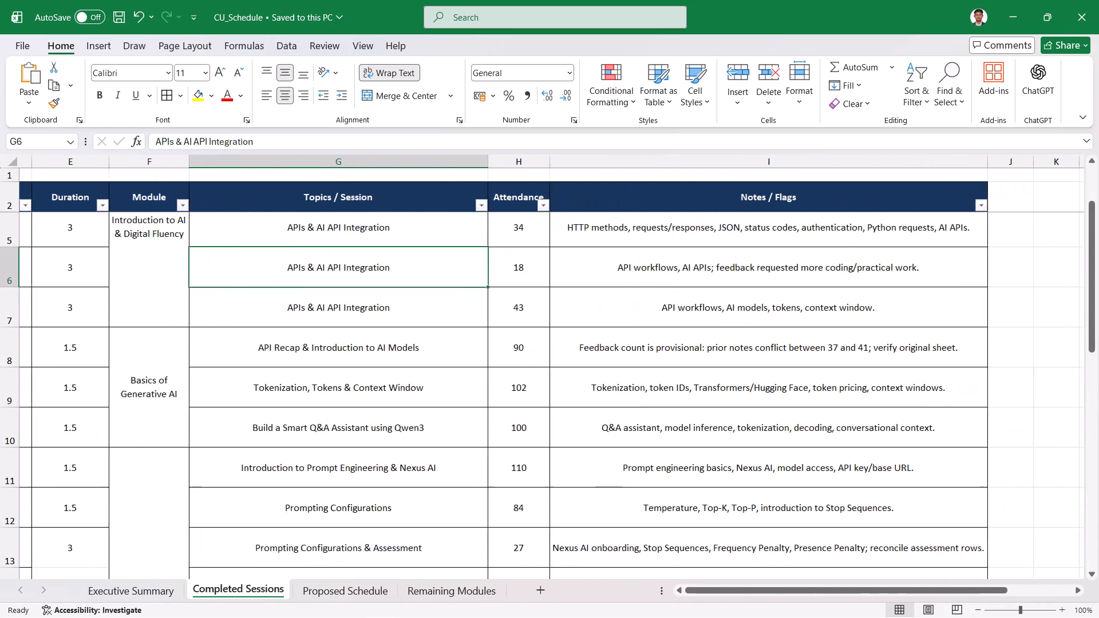
scroll(409, 430, right, 3)
scroll(409, 430, up, 2)
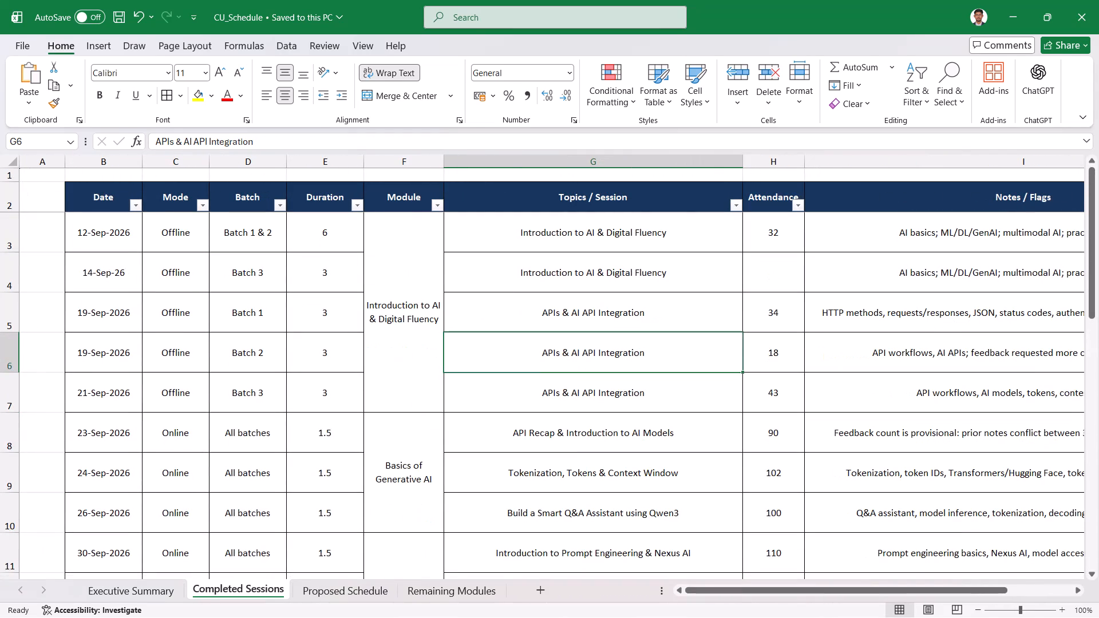
scroll(409, 430, down, 6)
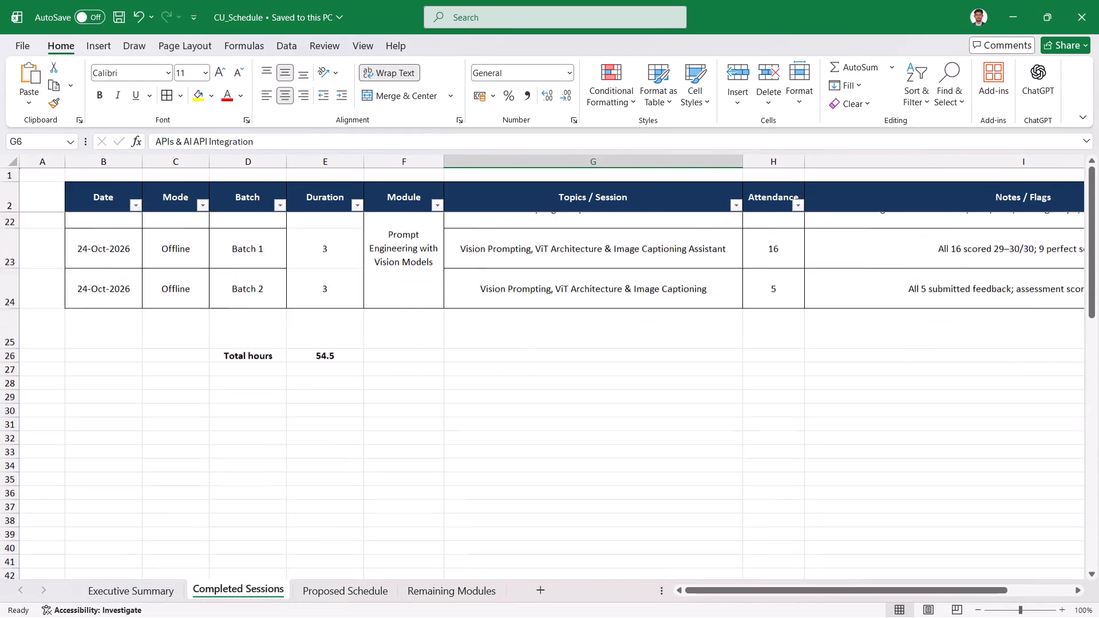
scroll(409, 430, down, 1)
Switch to the Proposed Schedule sheet and save the workbook.
click(349, 583)
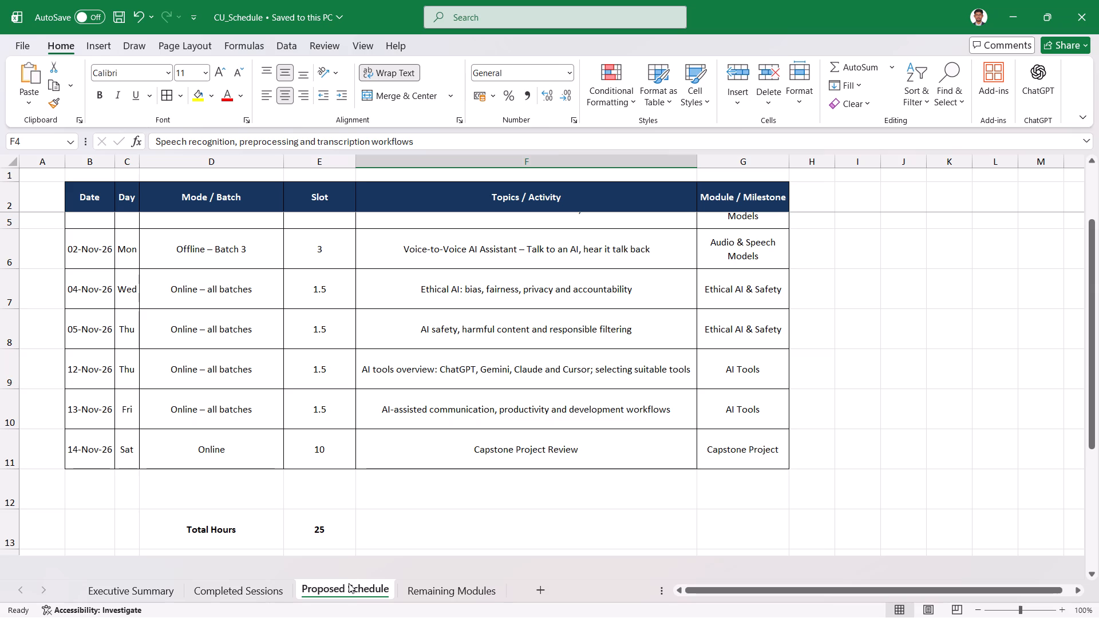
key(ctrl+s)
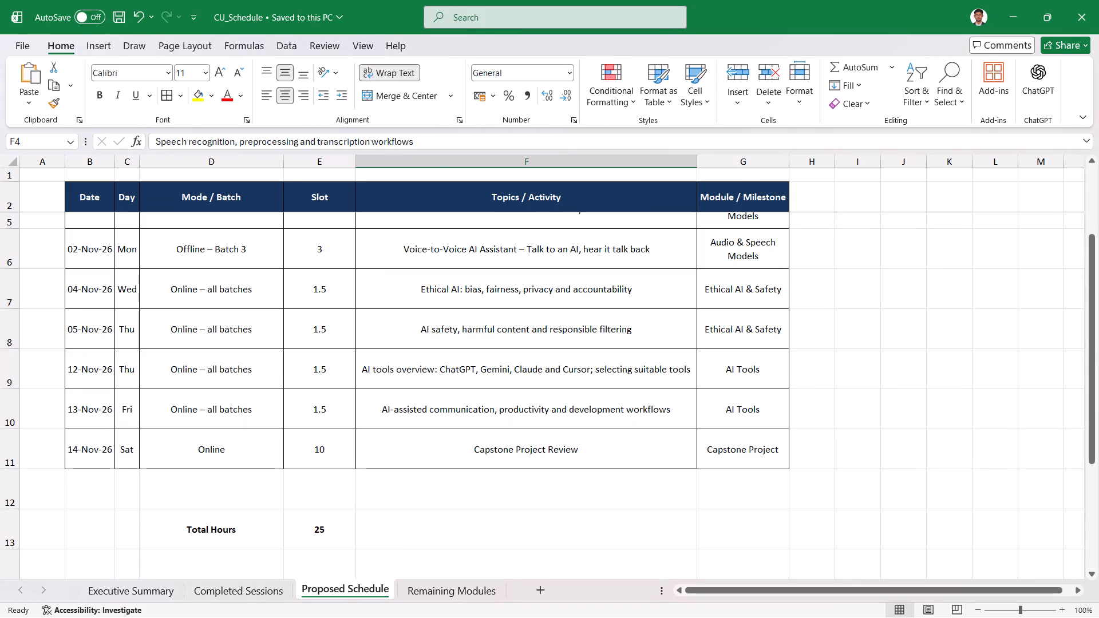
Select the Date column of the Completed Sessions table, from its header through the last 24-Oct-2026 row (B2:B24).
click(243, 591)
scroll(254, 432, up, 1)
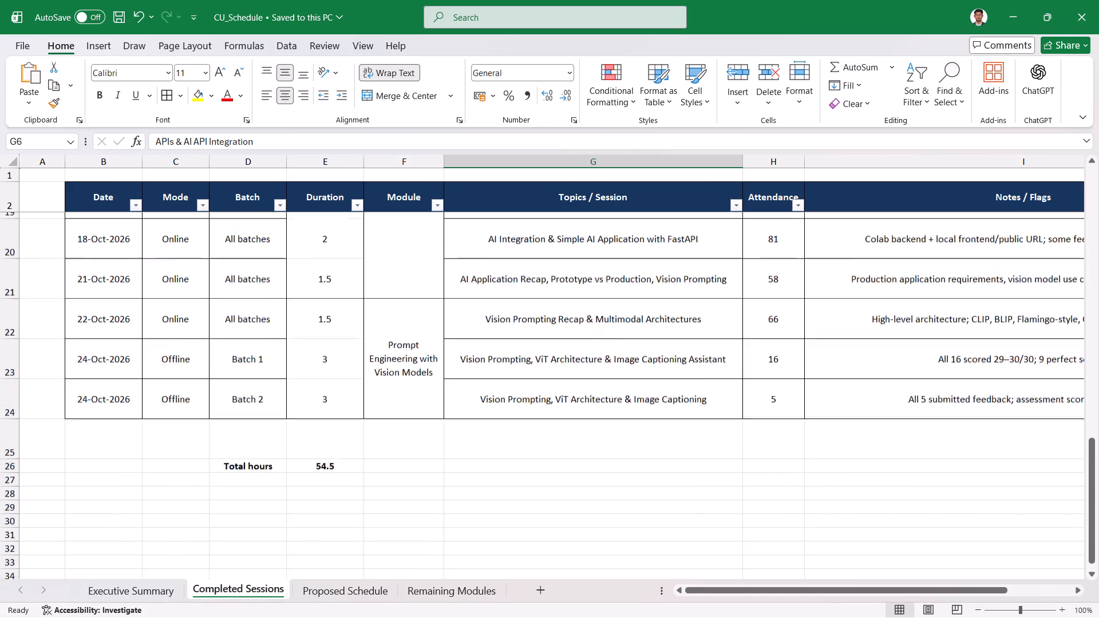
scroll(254, 432, up, 5)
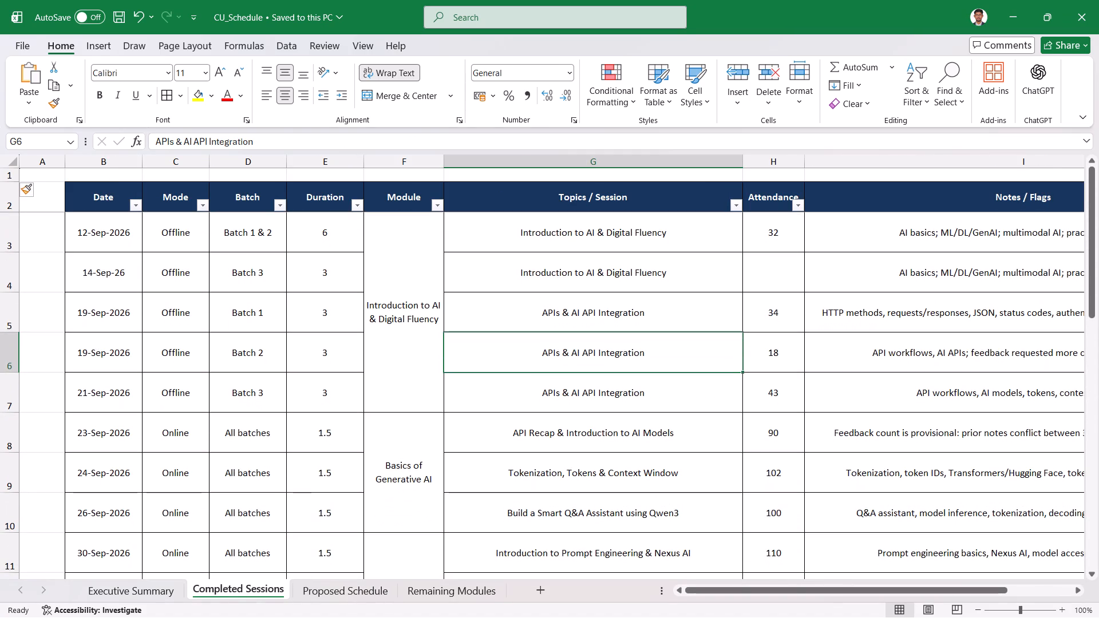
drag(121, 191, 120, 617)
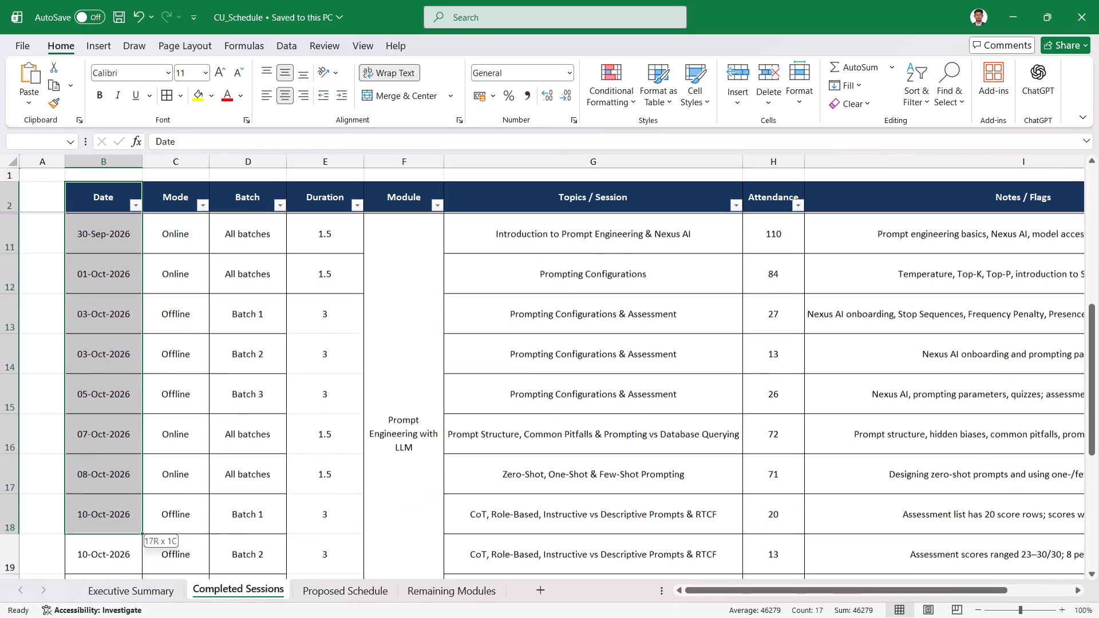
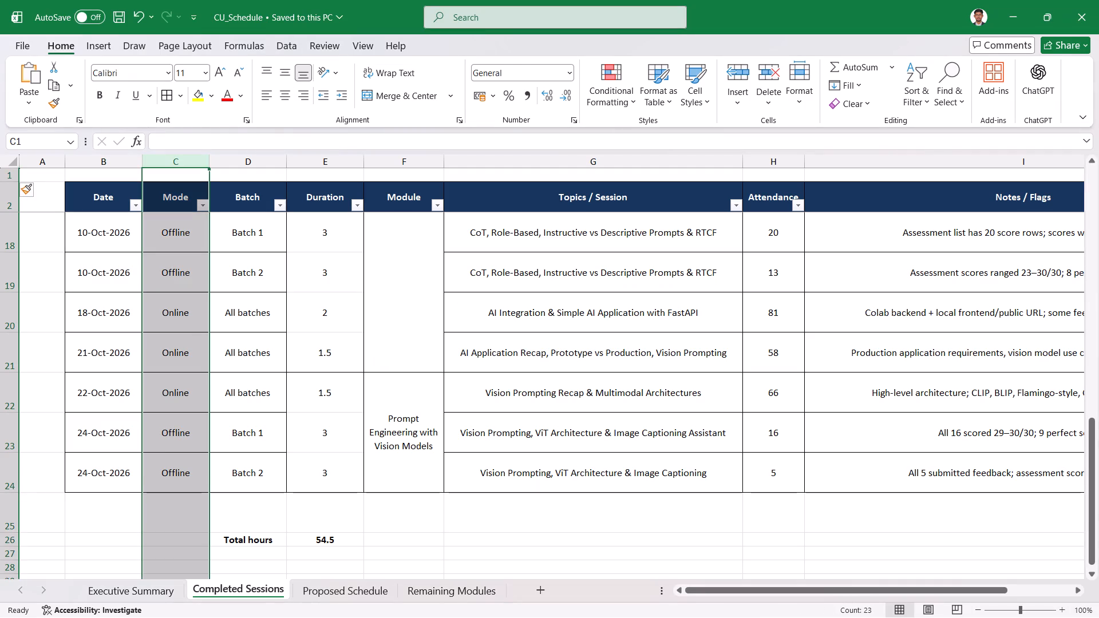
scroll(306, 391, up, 7)
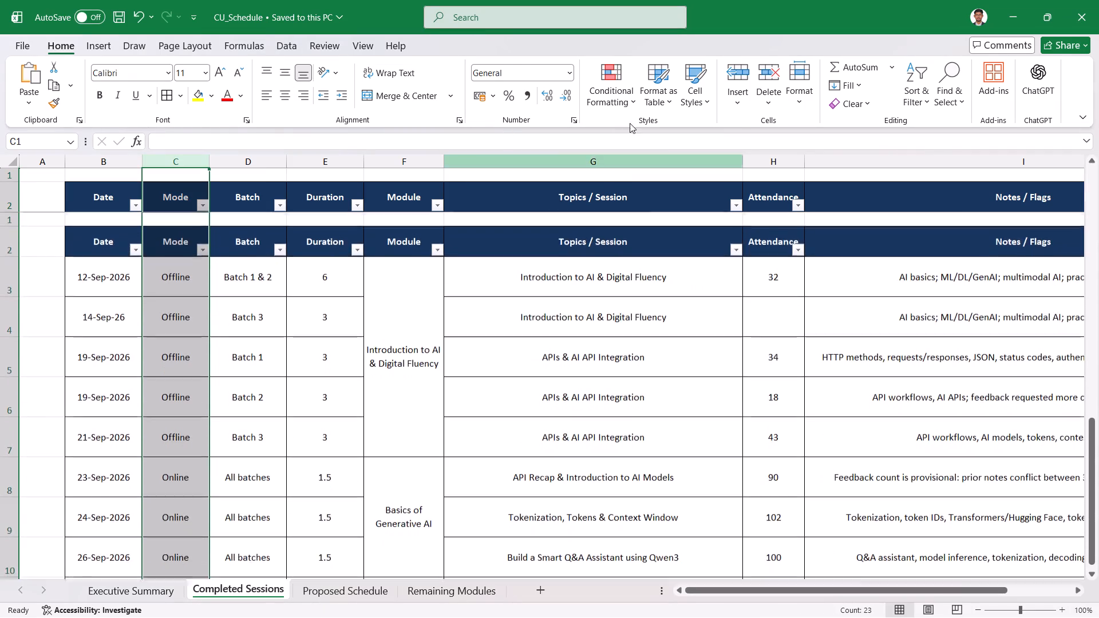
click(738, 72)
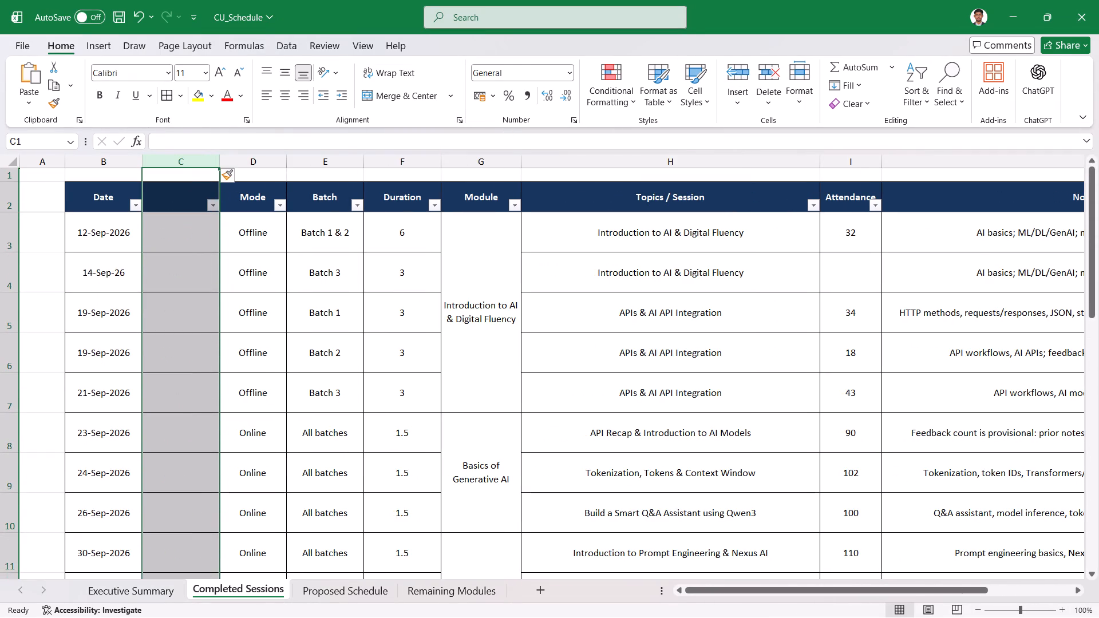
Paste the copied Day table into the new blank column, starting at header cell C2.
click(183, 191)
key(ctrl+v)
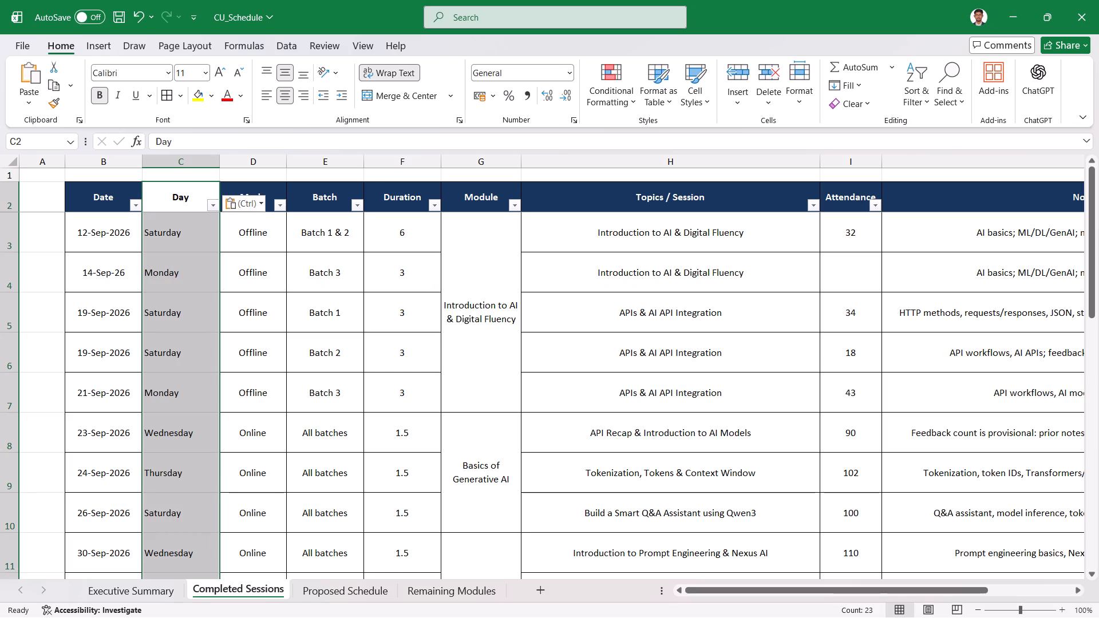
Copy the Mode header cell with its formatting onto C2 and change the copied text to Day.
click(275, 187)
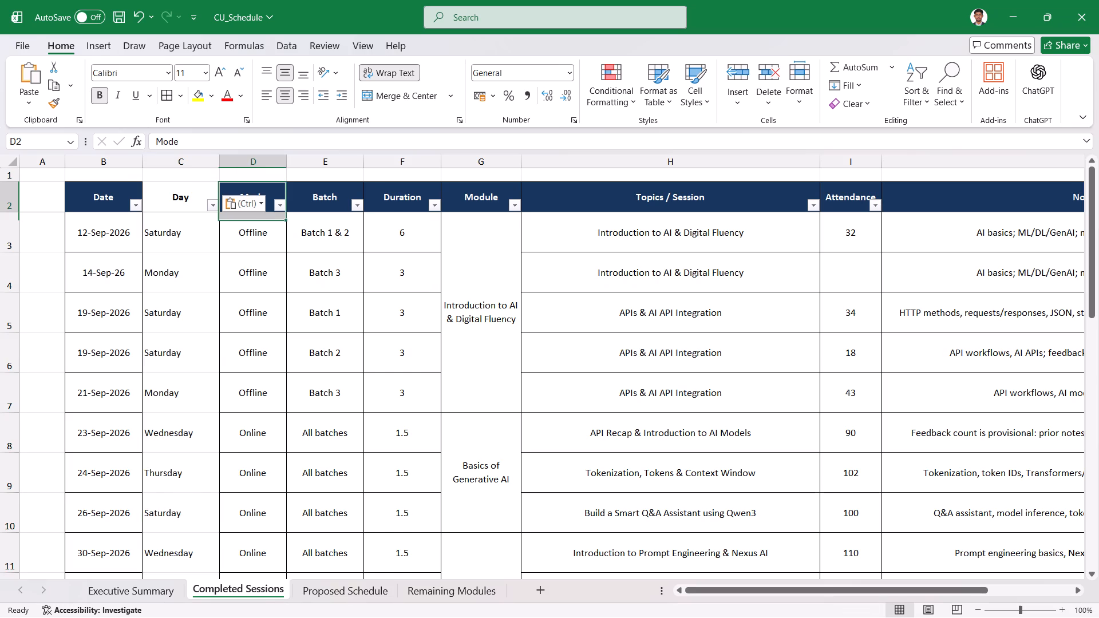
key(ctrl+c)
click(164, 195)
key(ctrl+v)
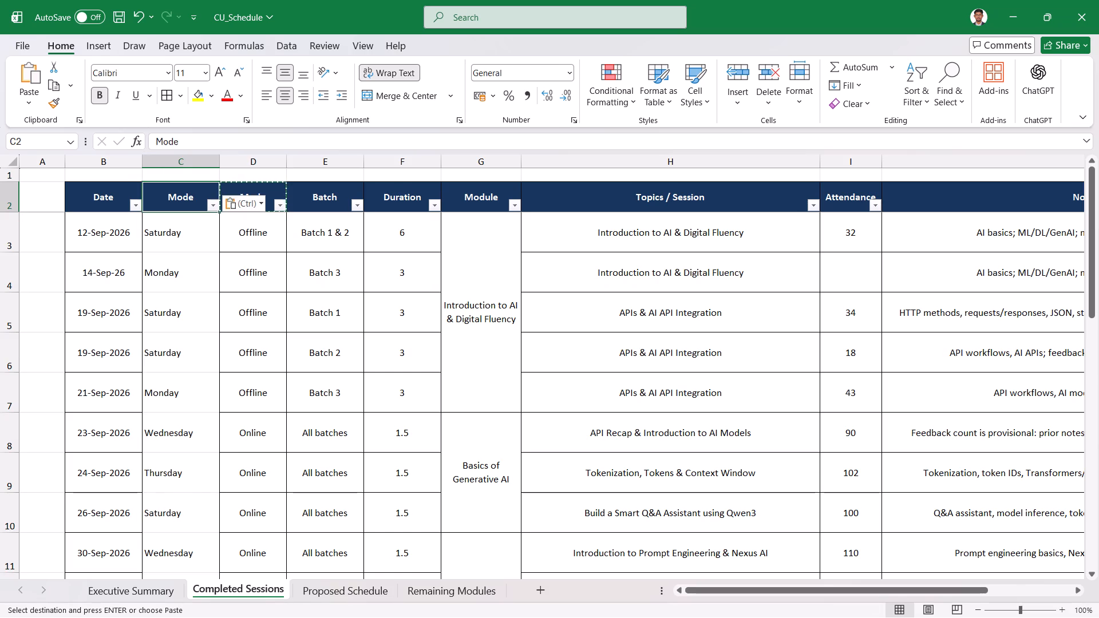
double_click(184, 193)
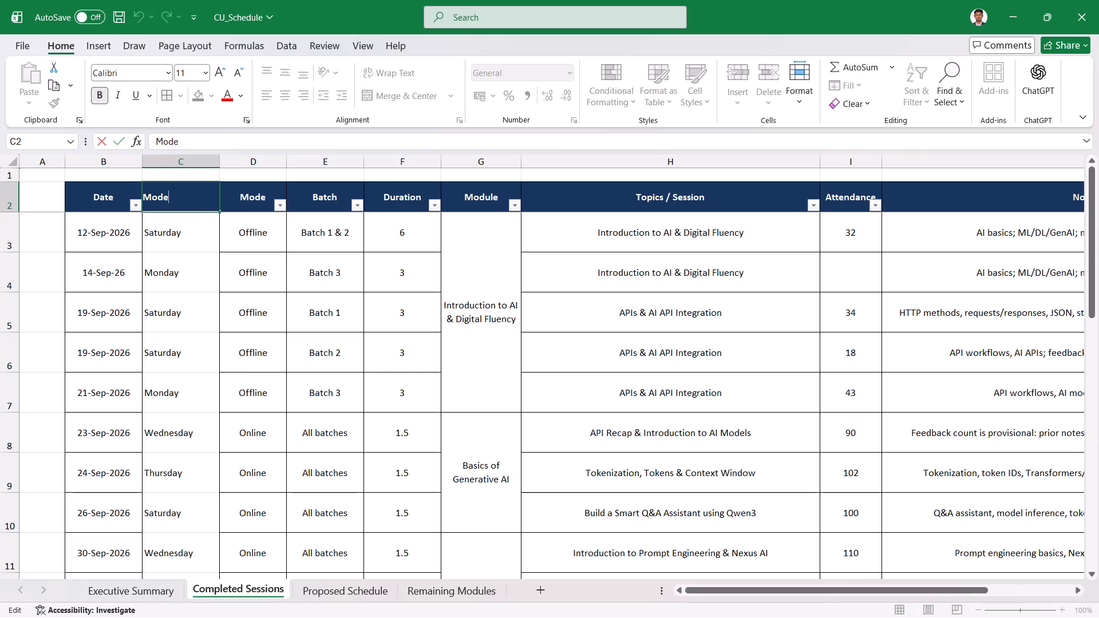
key(ctrl+a)
text(Day)
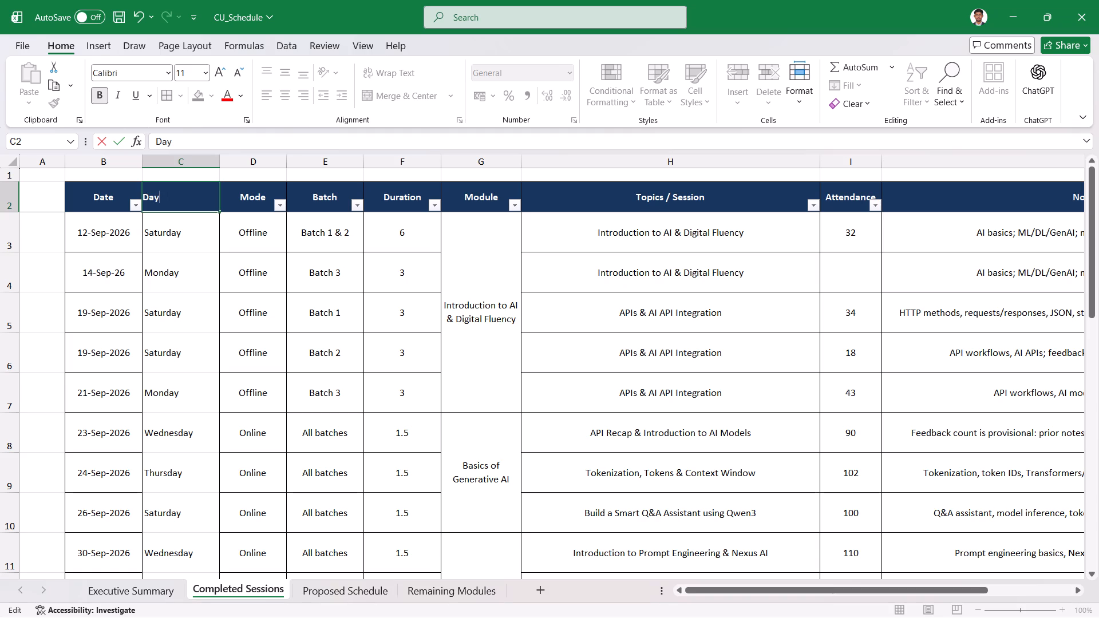
key(Return)
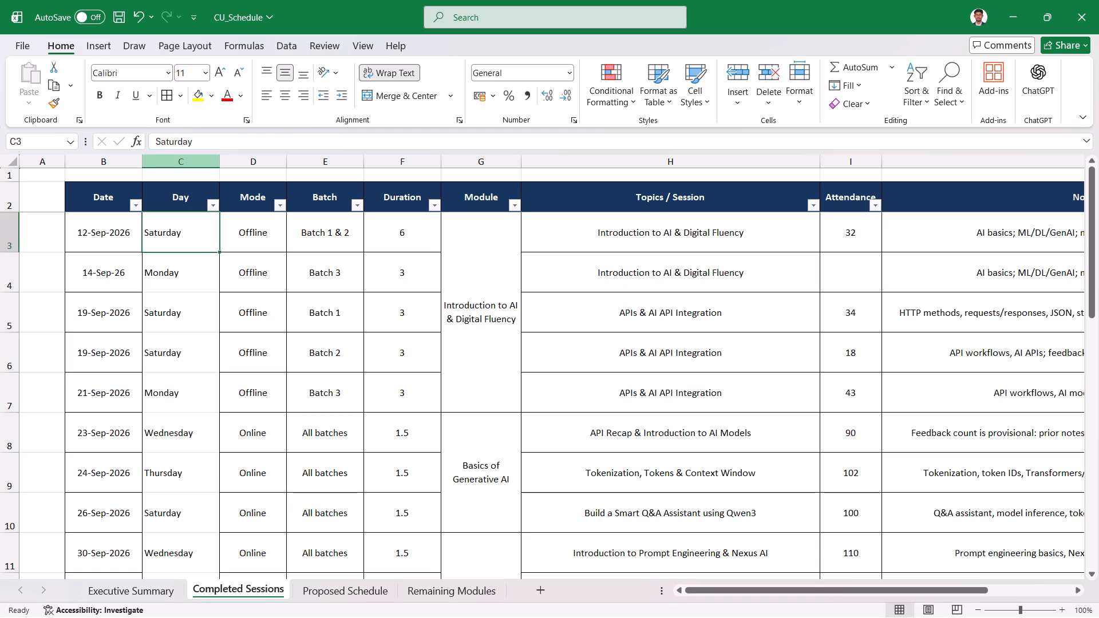
Center the whole Day column horizontally and middle-align it vertically.
click(199, 162)
click(290, 94)
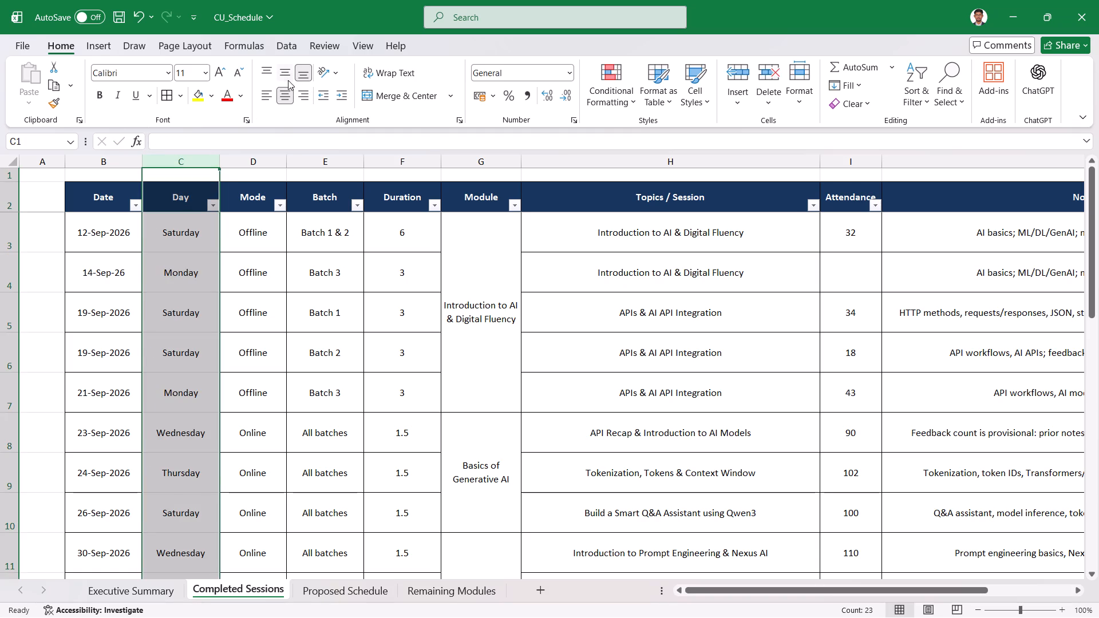
click(287, 79)
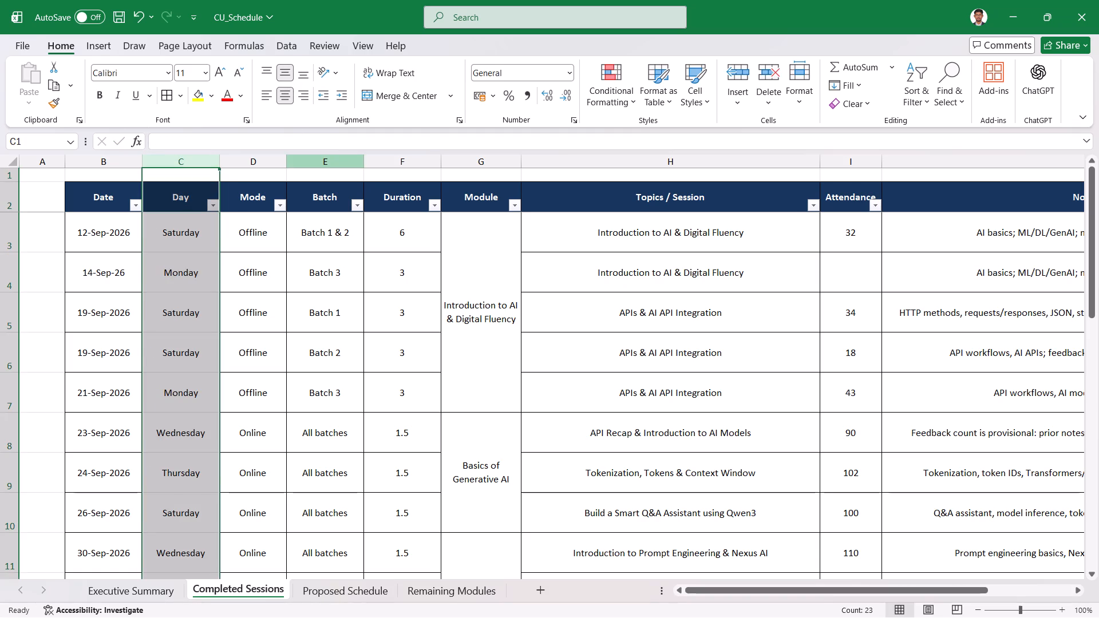
click(189, 318)
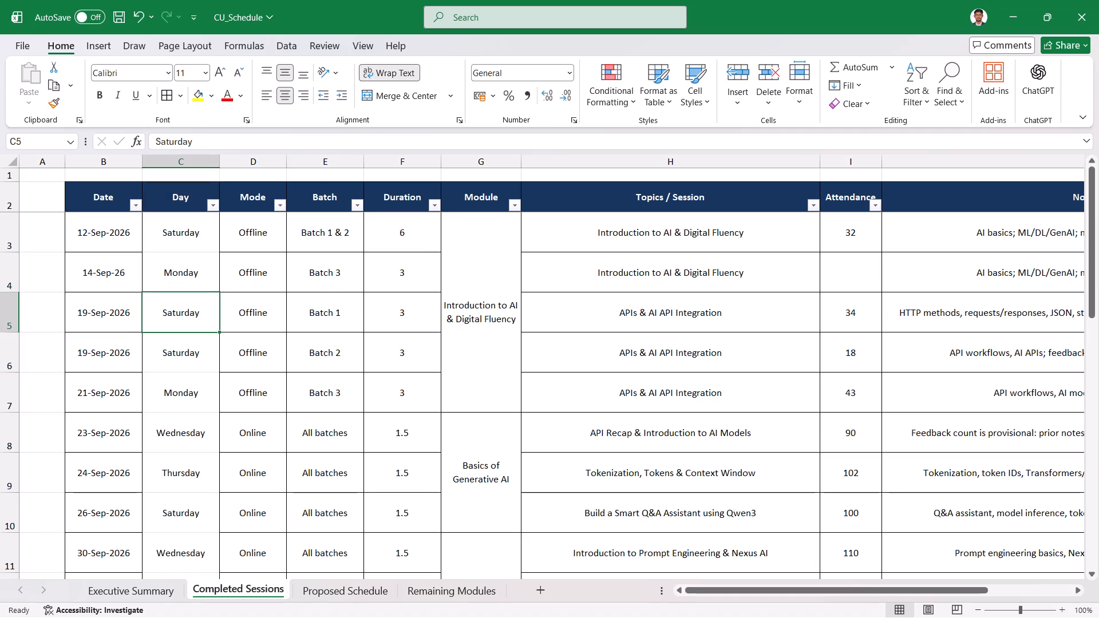
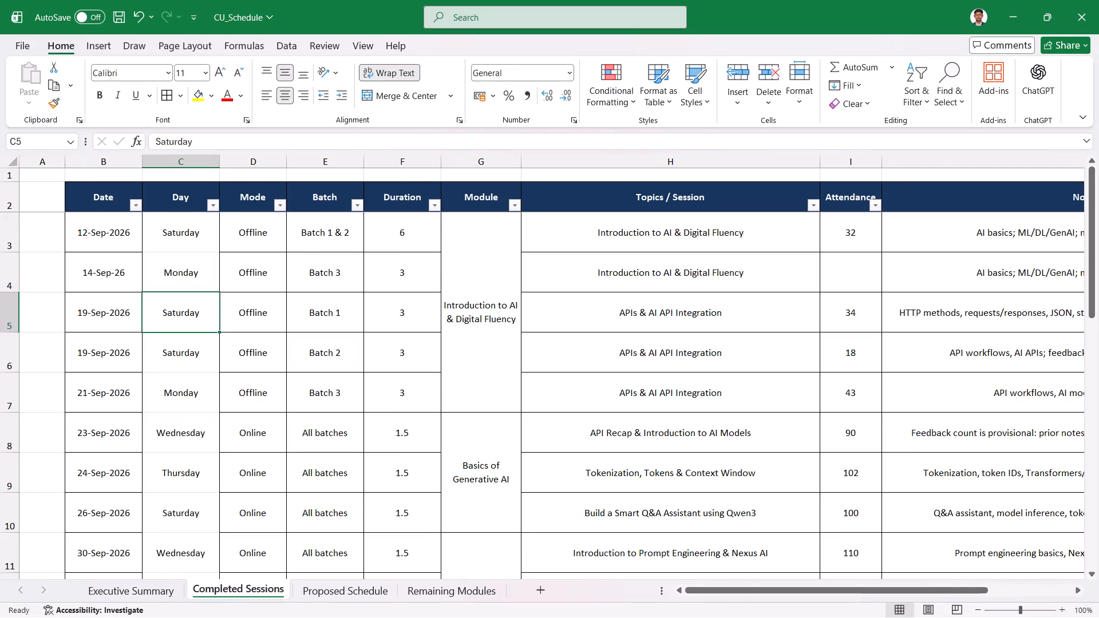
Insert two blank rows on the Completed Sessions sheet between the 14-Sep-26 session and the first 19-Sep-2026 session.
click(14, 308)
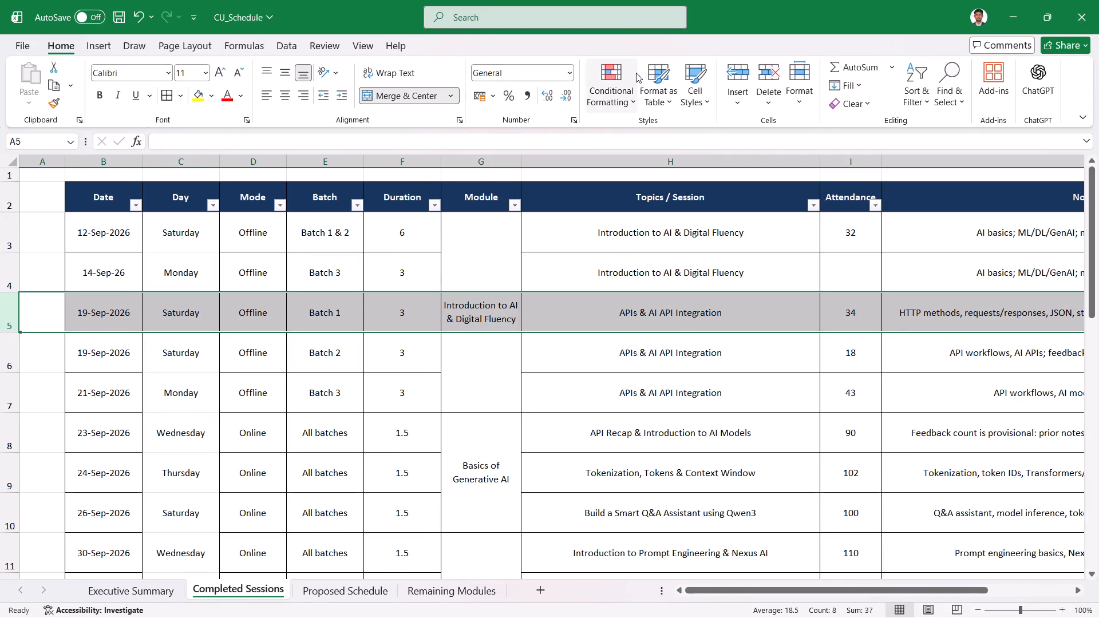
click(733, 66)
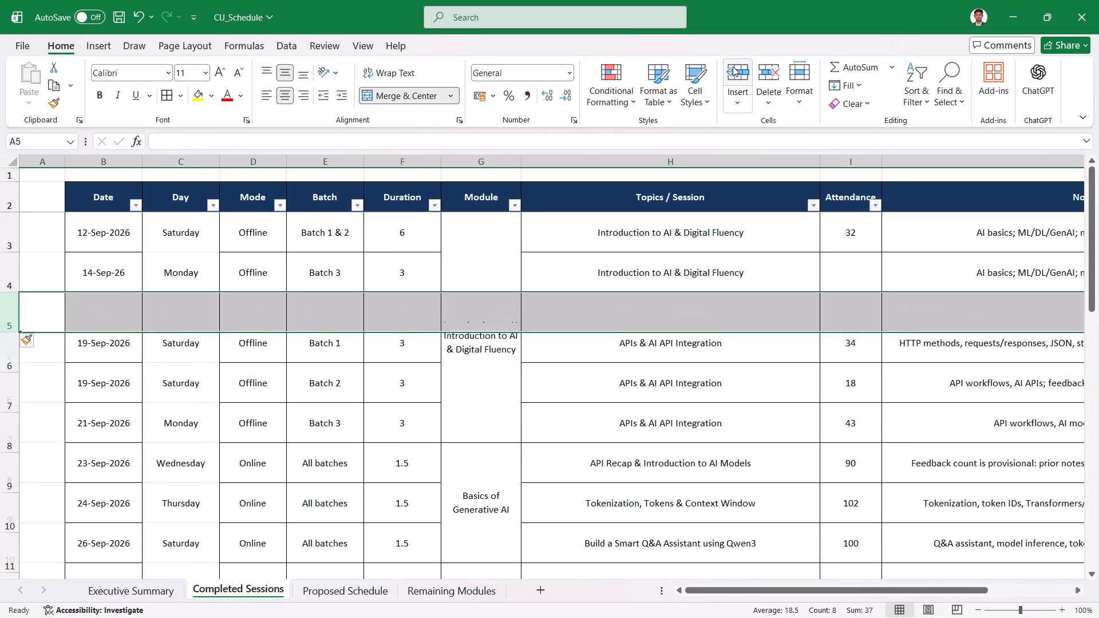
click(733, 66)
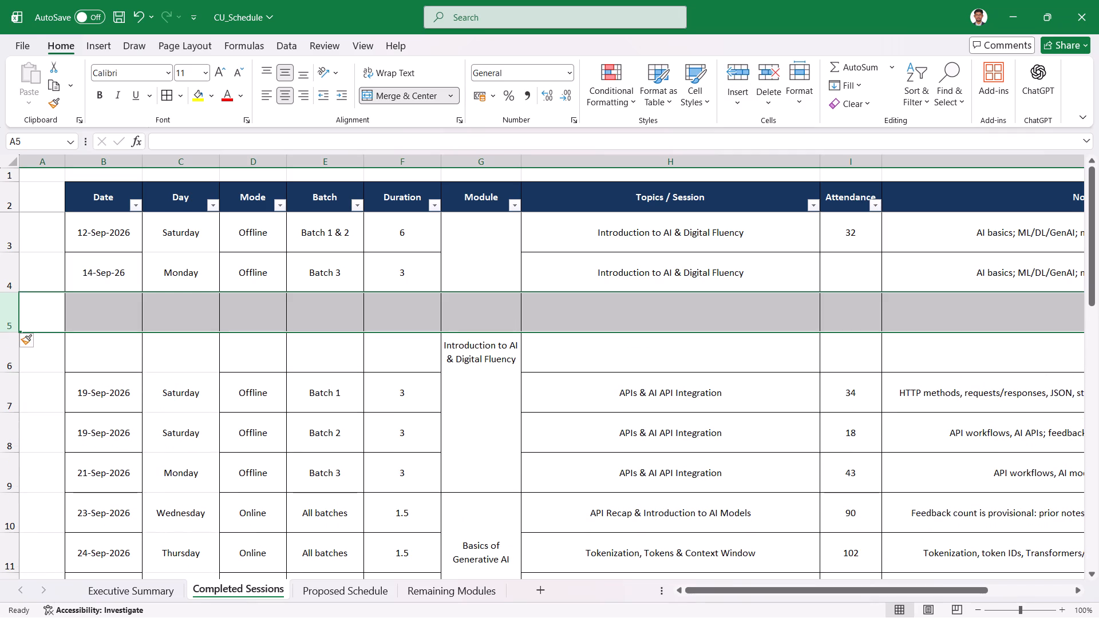
click(586, 336)
click(503, 316)
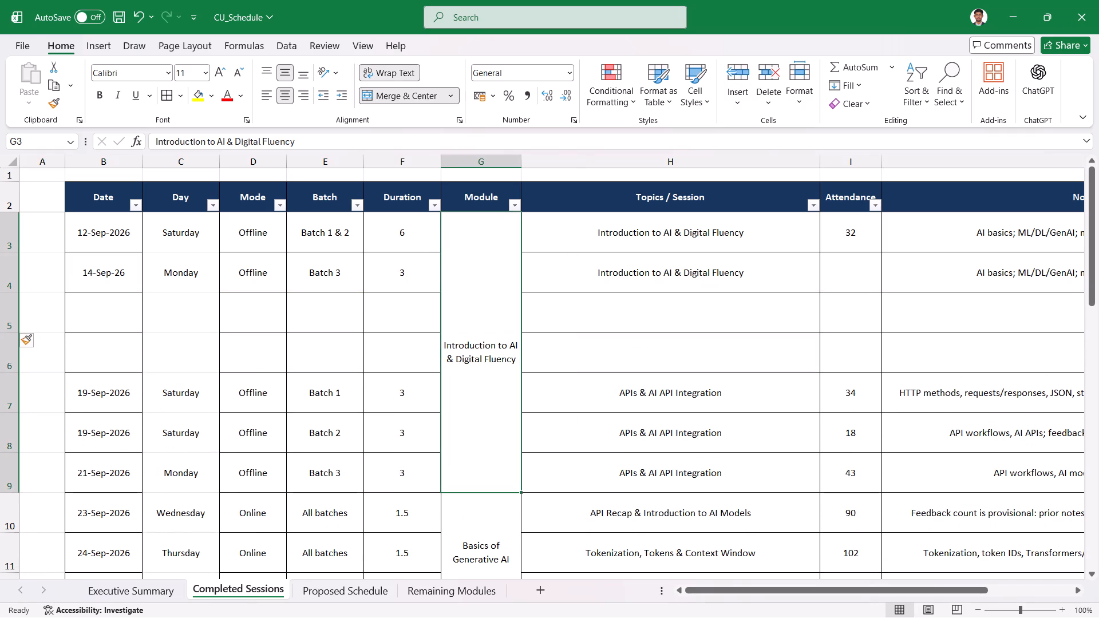
Review the 19 to 21 September session dates, look over the session report files in File Explorer's Reports folder, and return to the workbook.
scroll(310, 379, down, 1)
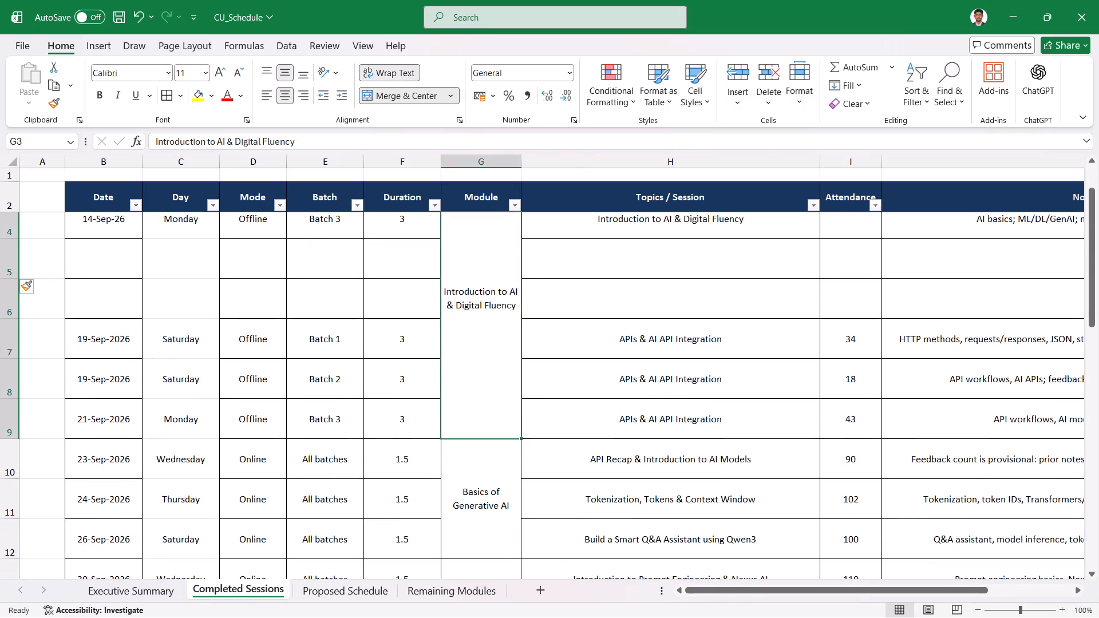
click(104, 339)
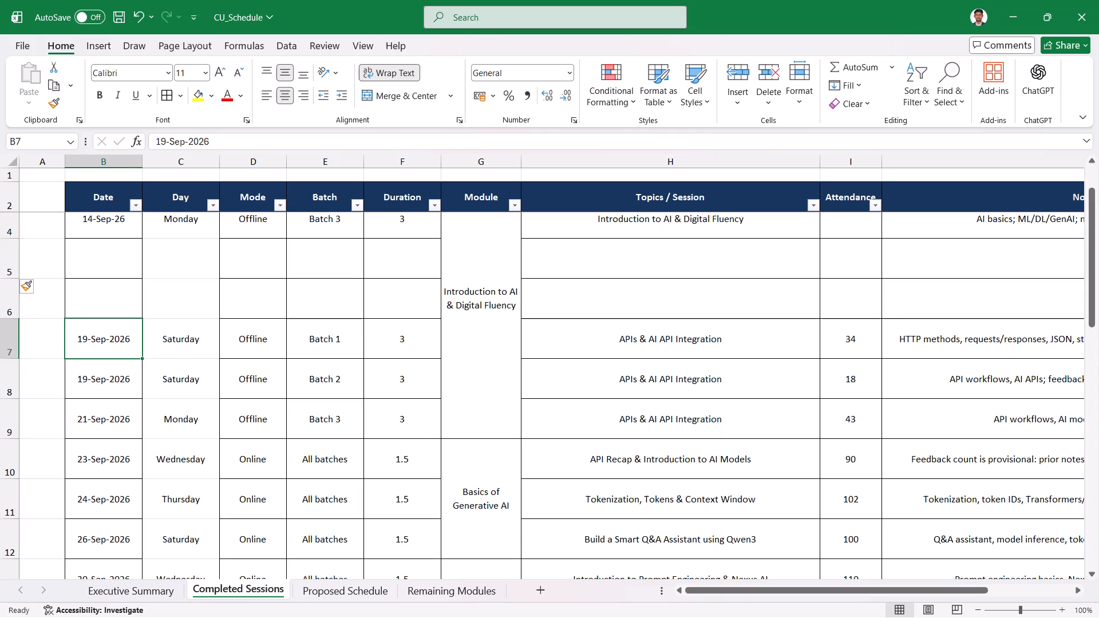
click(106, 417)
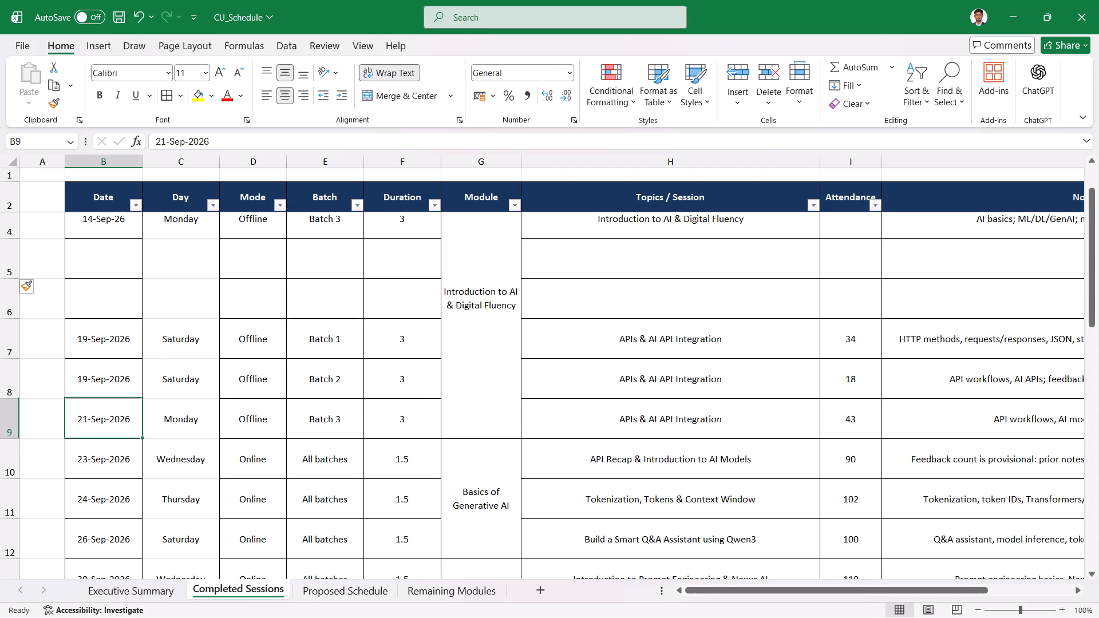
key(alt+Tab)
key(alt+Tab)
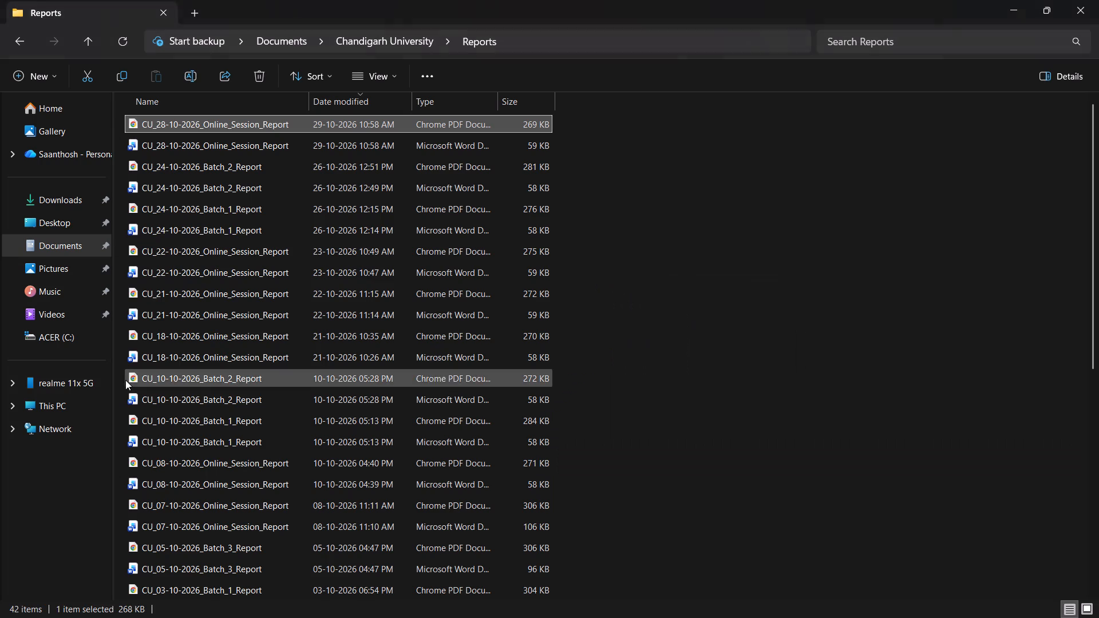
click(755, 189)
key(ctrl+a)
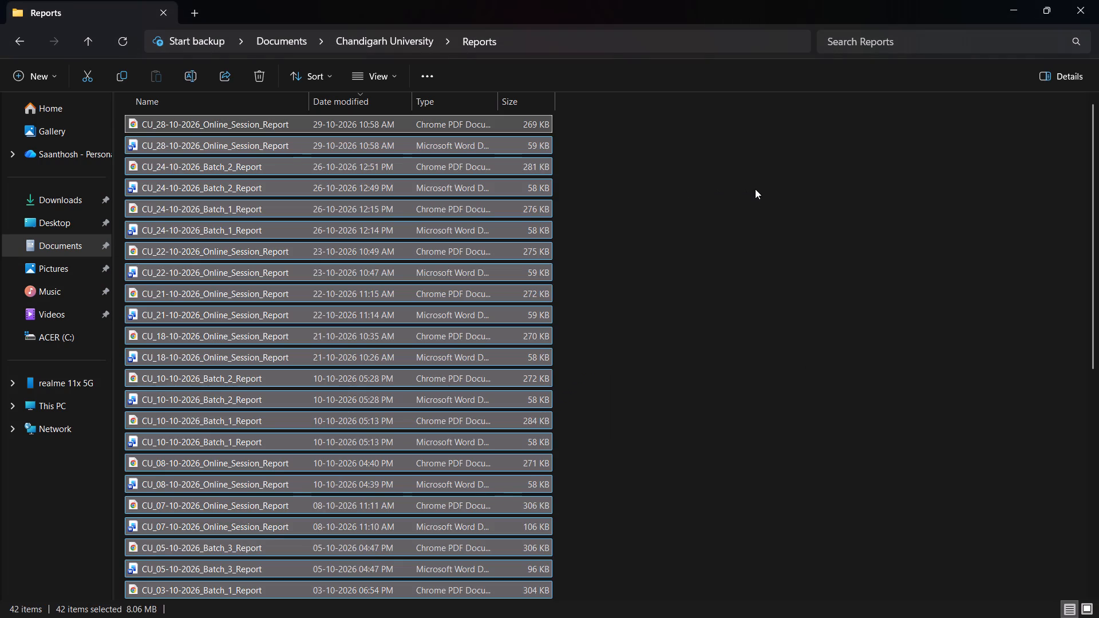
click(755, 189)
key(alt+Tab)
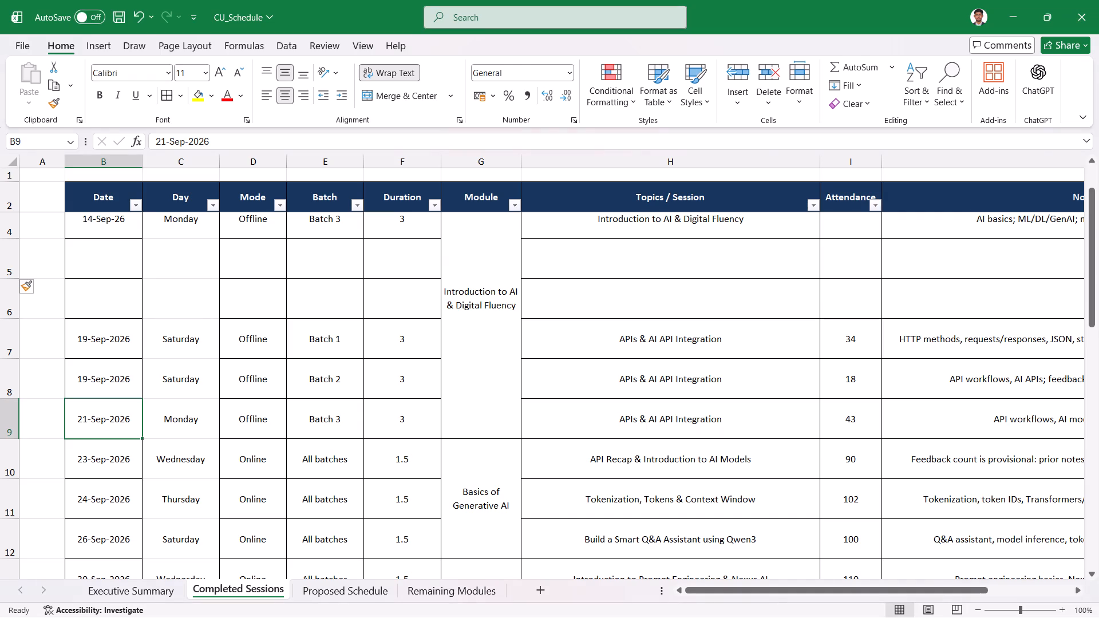
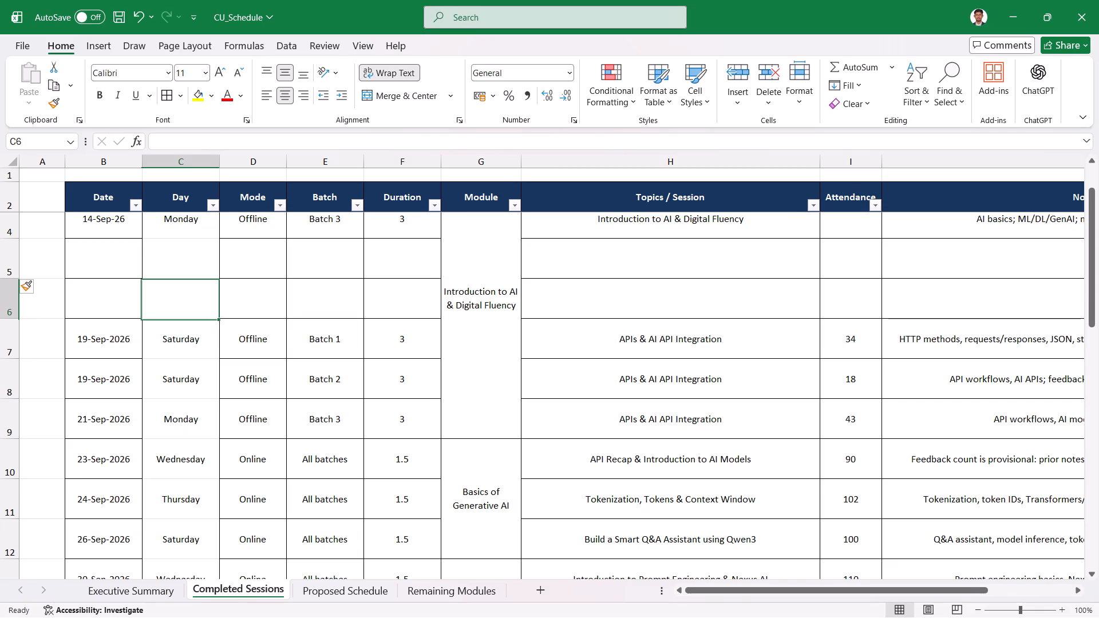
Check the session dates row by row on the Completed Sessions sheet, from 24-Sep-2026 through 08-Oct-2026, for missing sessions.
click(109, 480)
scroll(109, 480, down, 3)
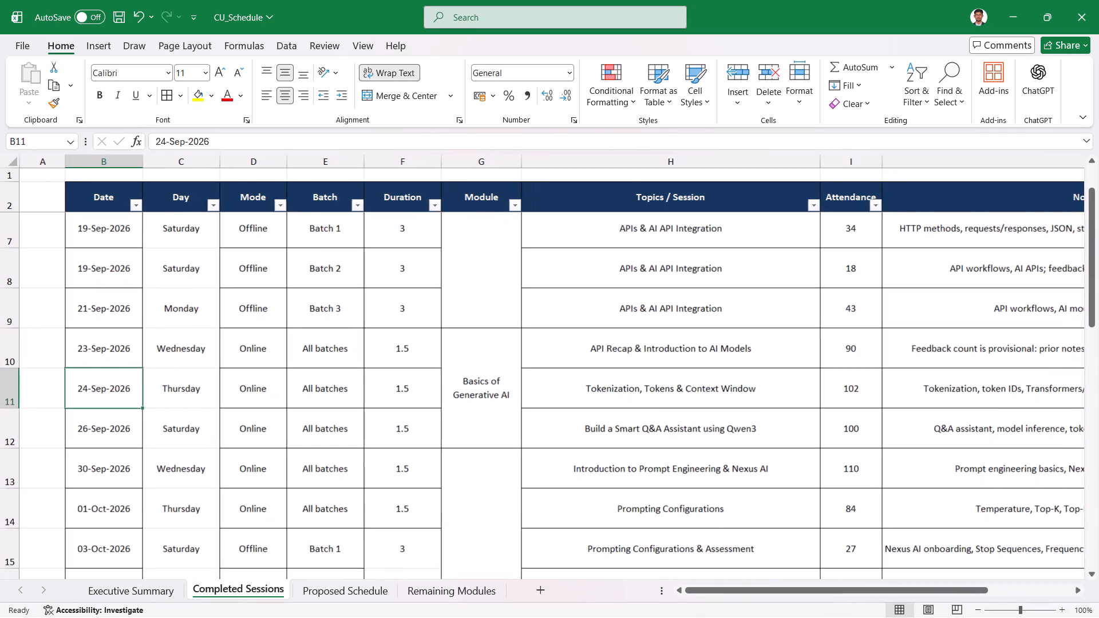
click(119, 431)
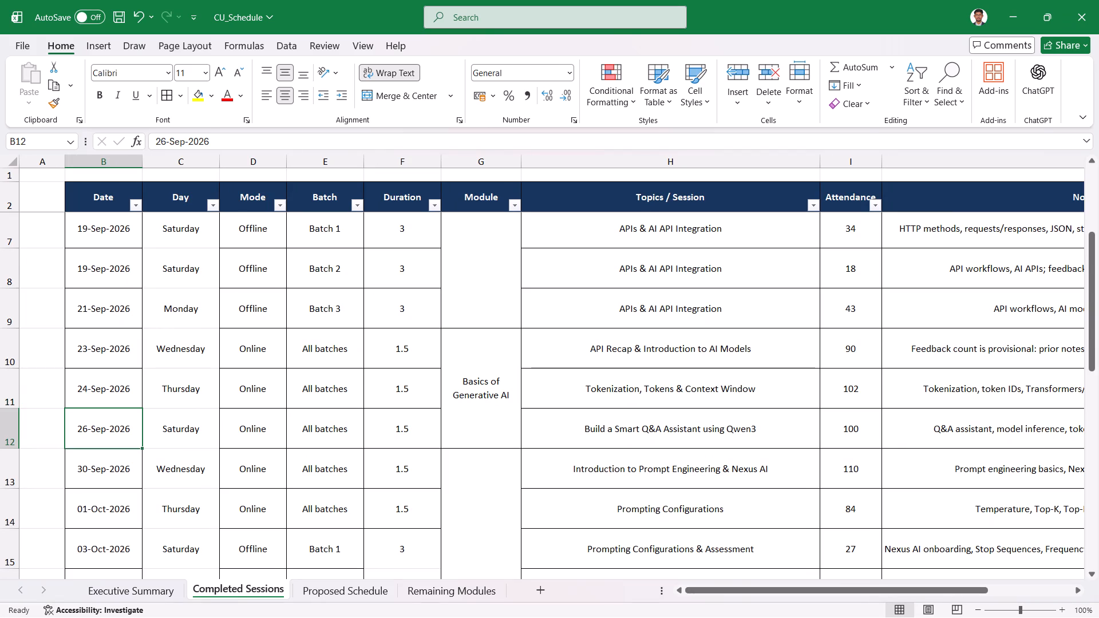
click(119, 473)
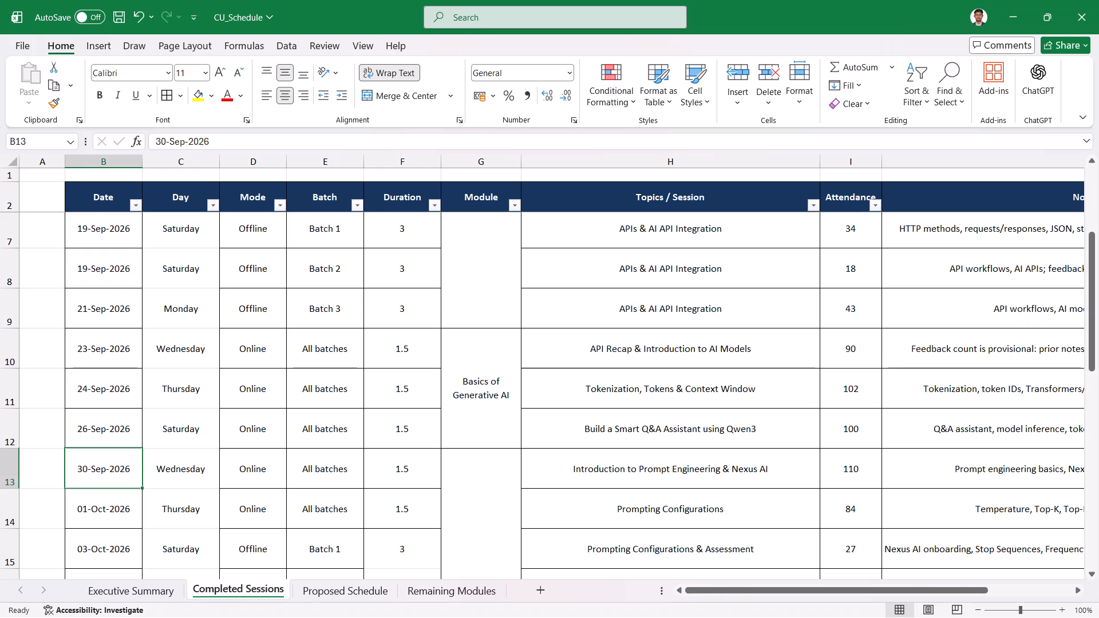
click(102, 509)
scroll(102, 509, down, 1)
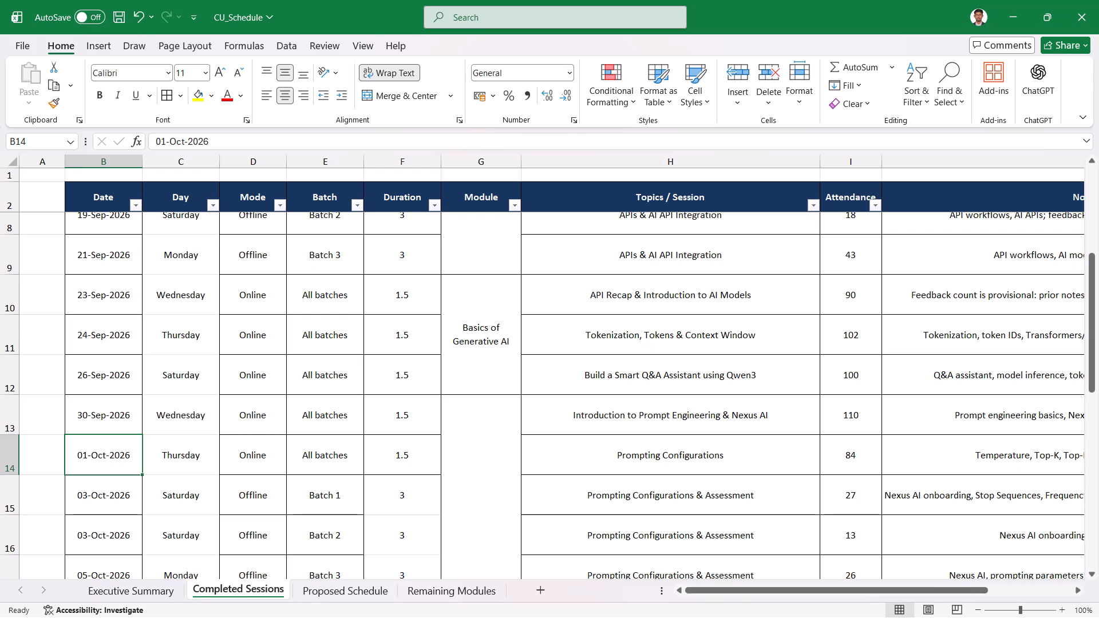
scroll(110, 411, up, 6)
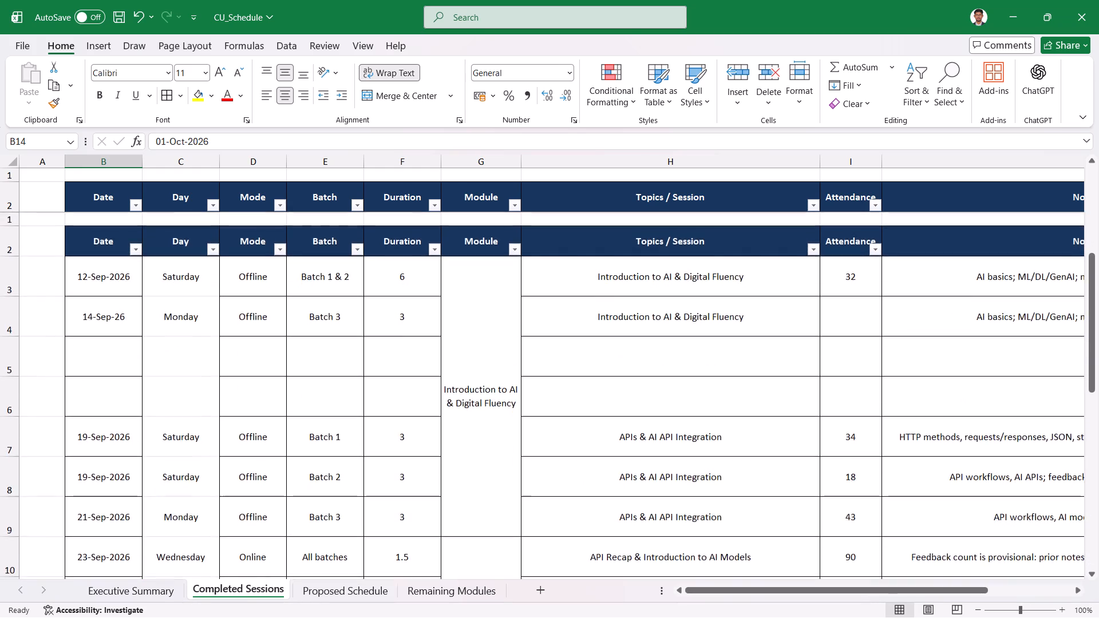
scroll(124, 430, down, 5)
click(115, 356)
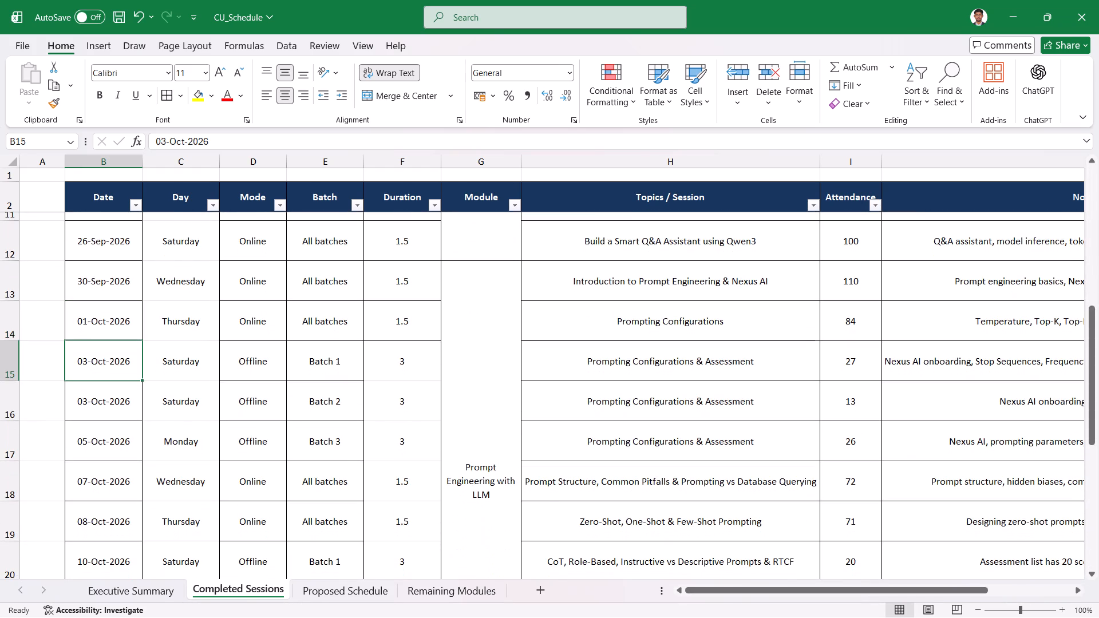
click(109, 398)
click(109, 435)
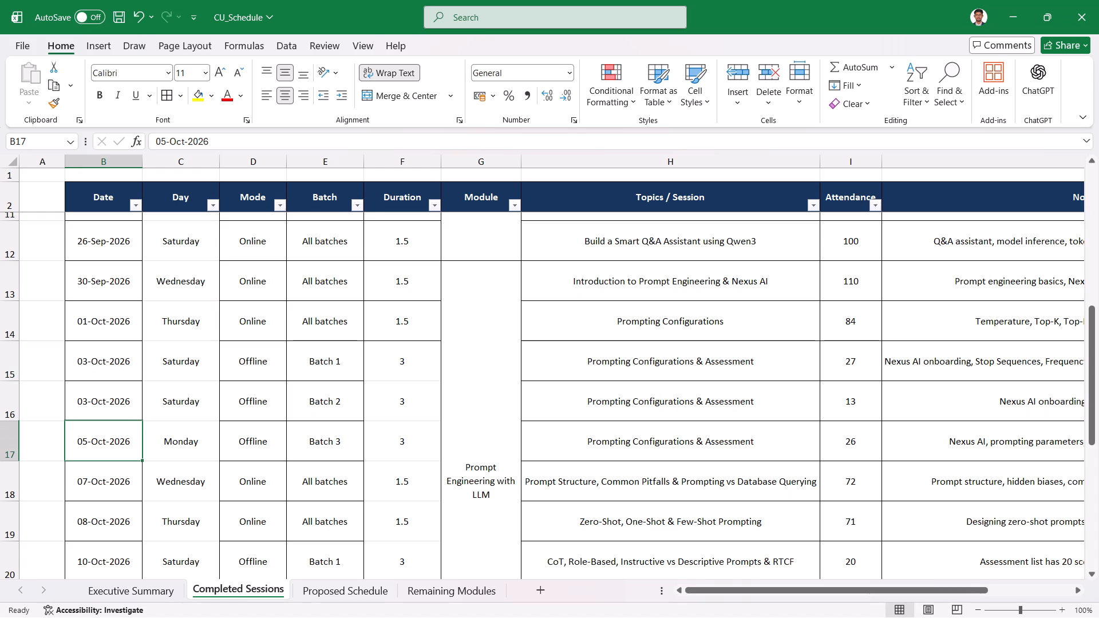
click(109, 480)
scroll(109, 480, down, 2)
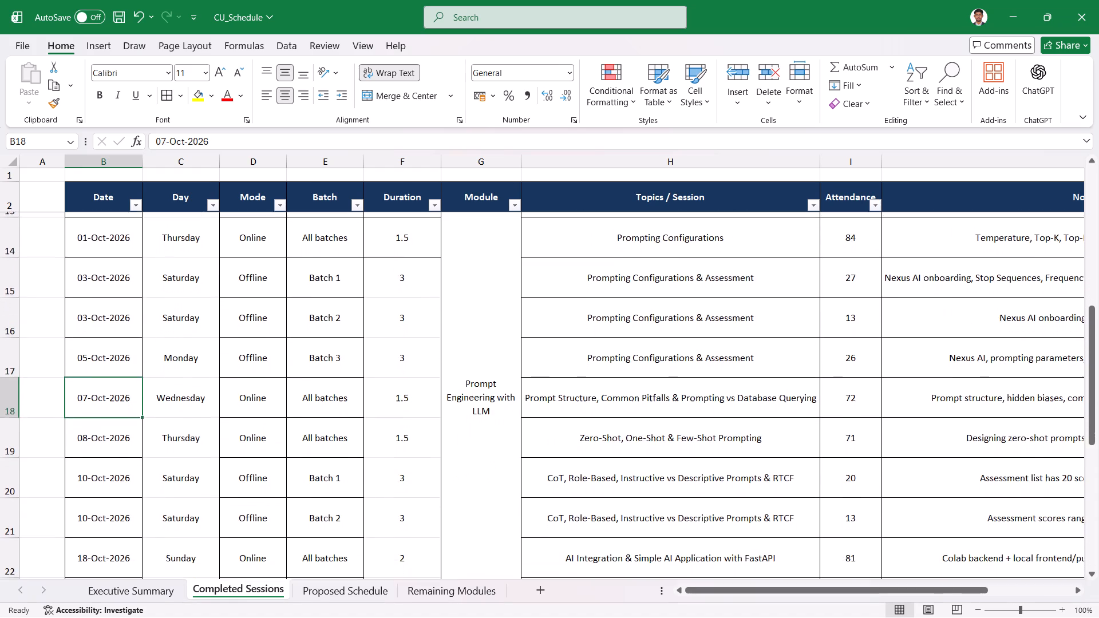
click(105, 425)
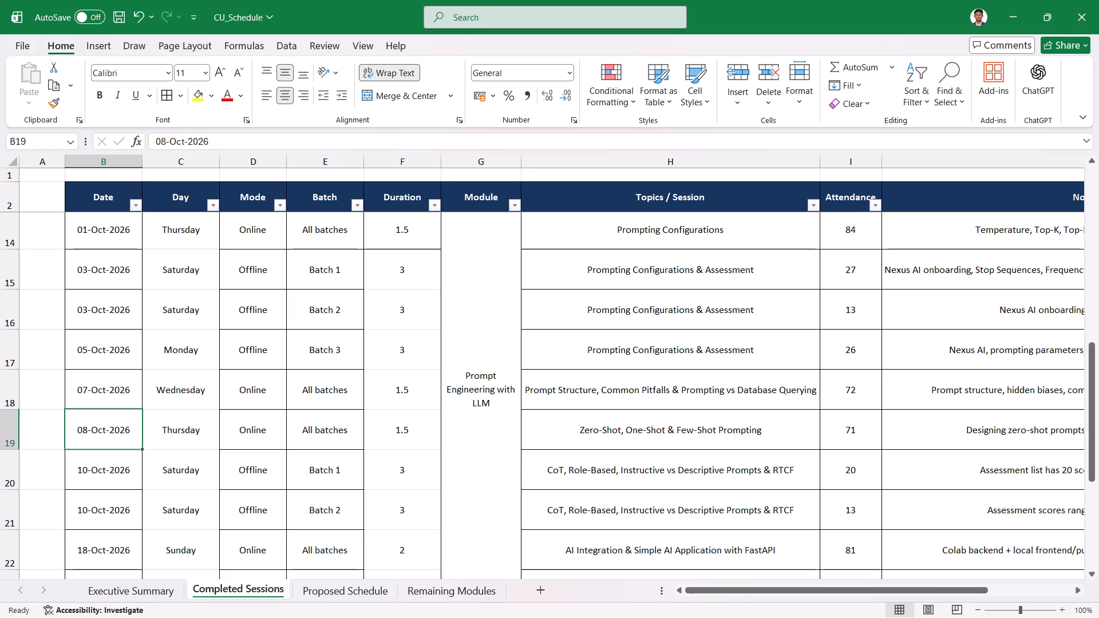
Look back over the Completed Sessions table from 23 September to 24 October, comparing the dates, days and batches around the 26-Sep-2026 session.
scroll(105, 425, up, 1)
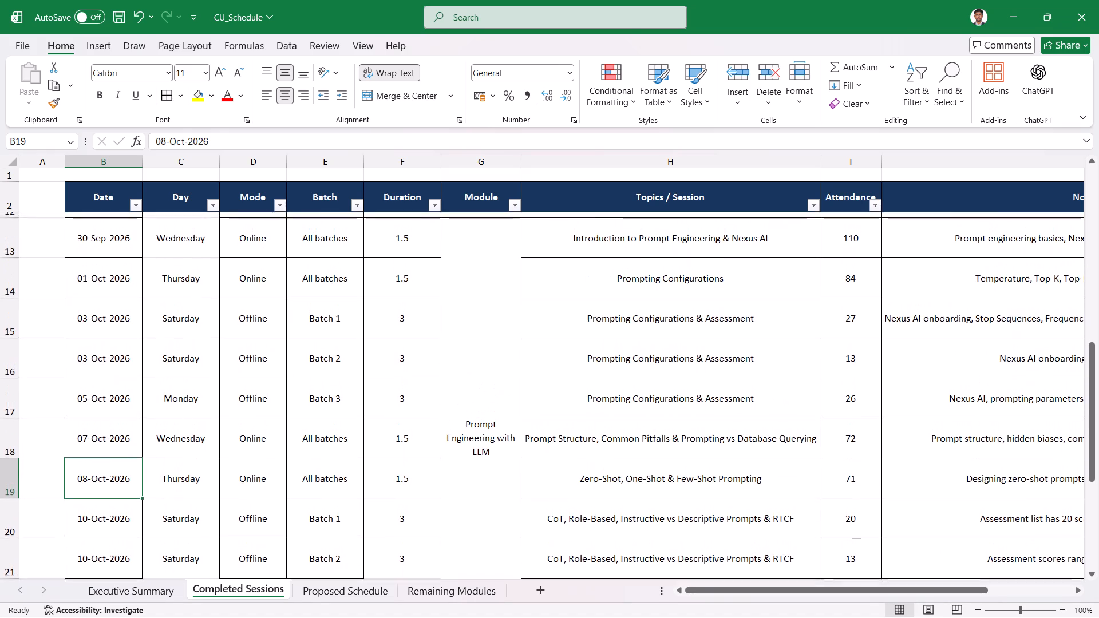
scroll(105, 425, up, 1)
scroll(92, 297, up, 1)
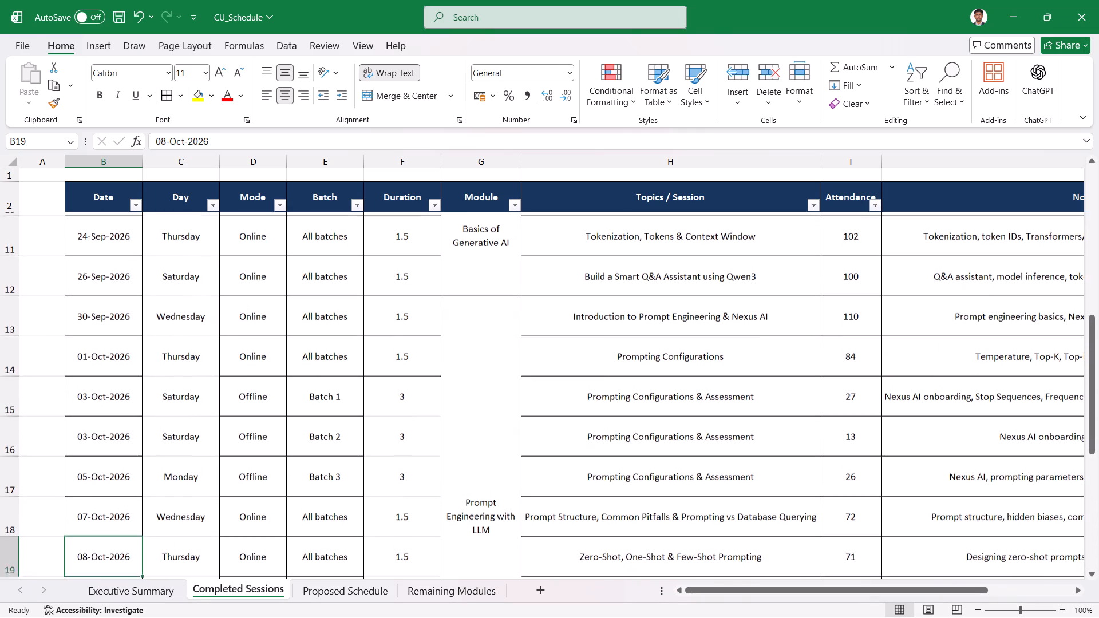
scroll(92, 297, up, 1)
click(104, 273)
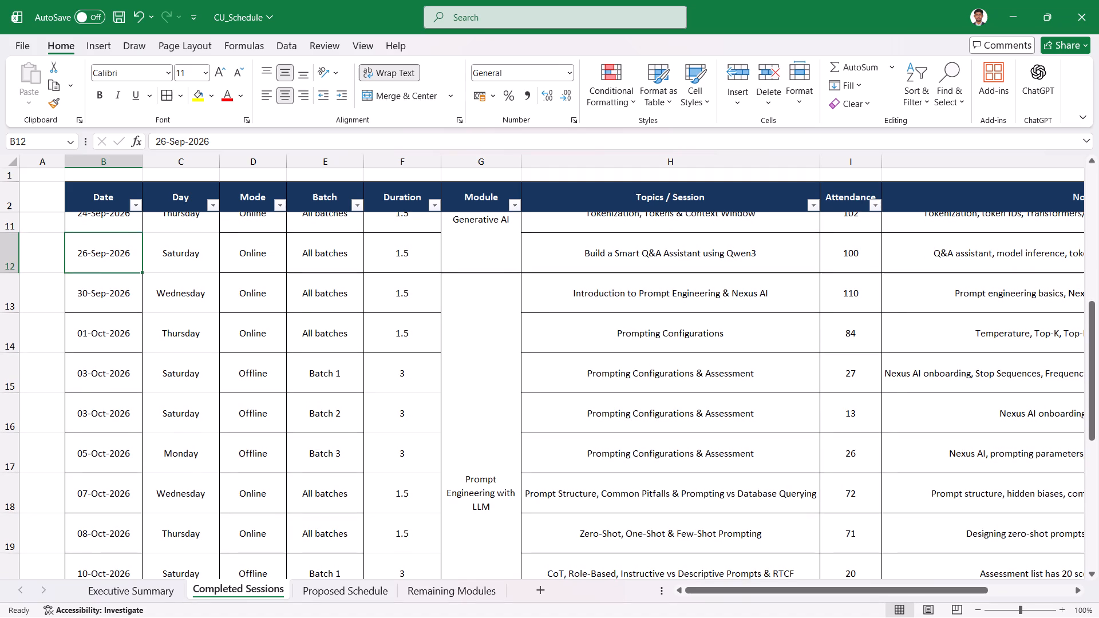
scroll(190, 379, down, 4)
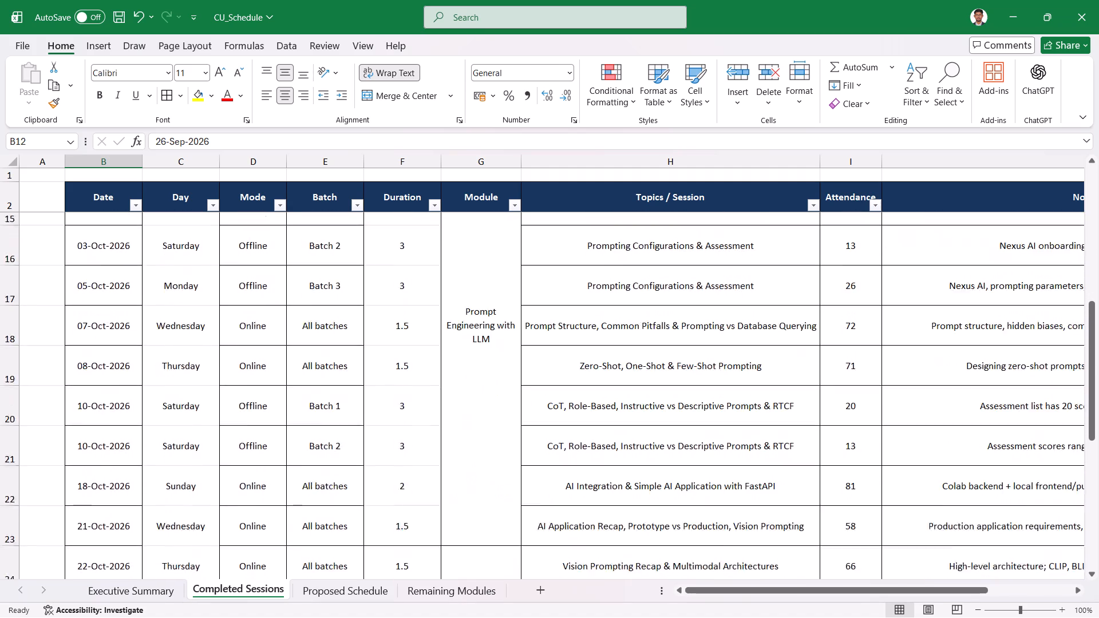
scroll(190, 379, down, 2)
scroll(129, 372, up, 3)
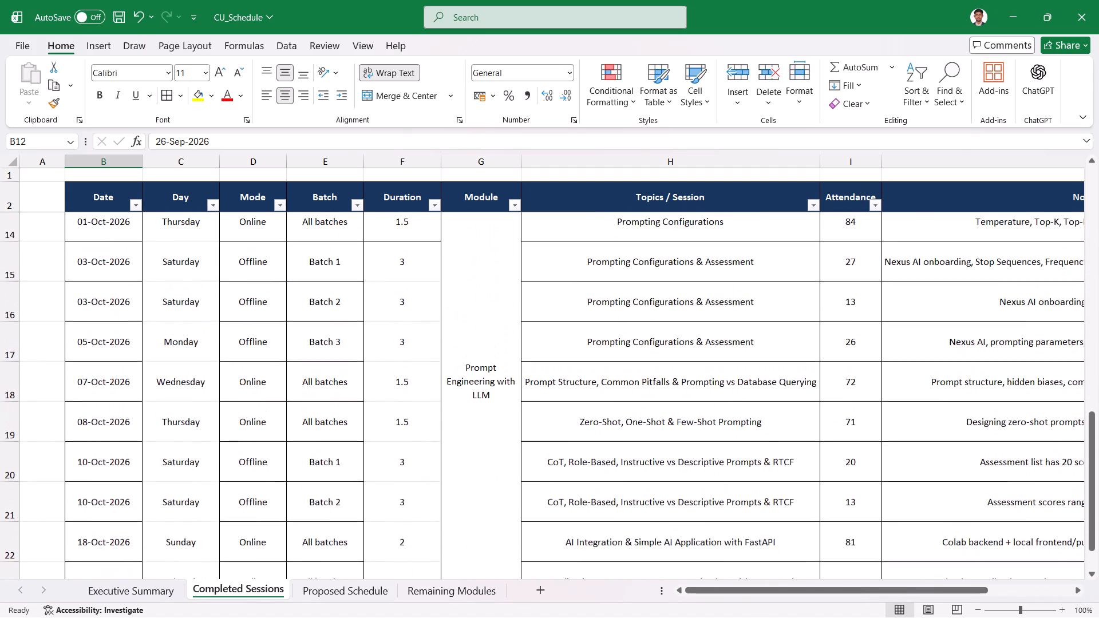
scroll(129, 372, up, 1)
scroll(129, 372, right, 1)
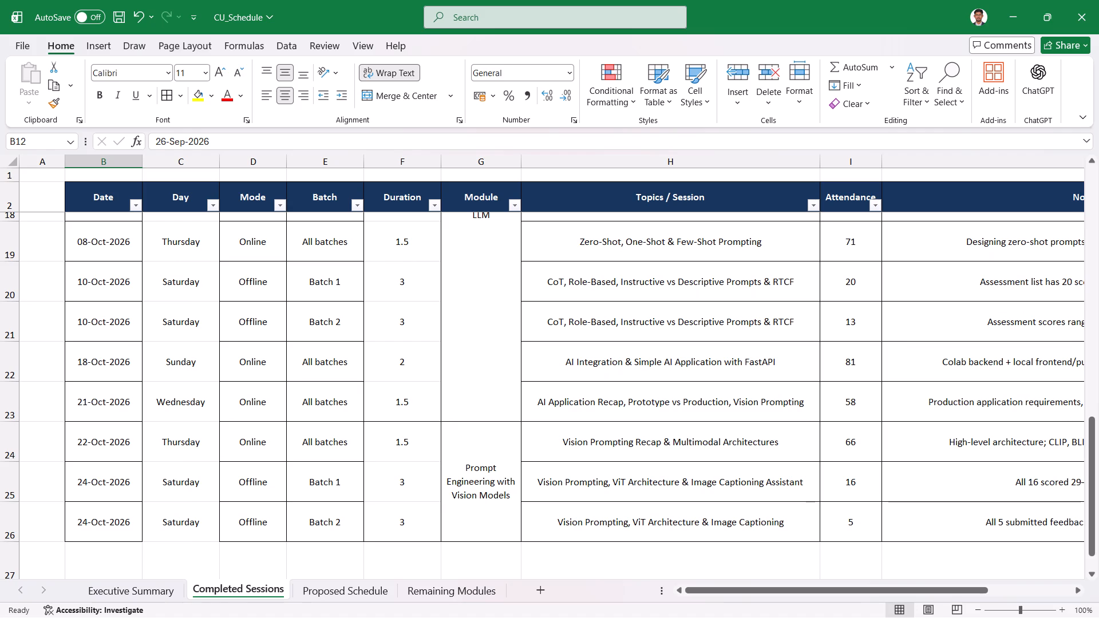
scroll(135, 323, up, 5)
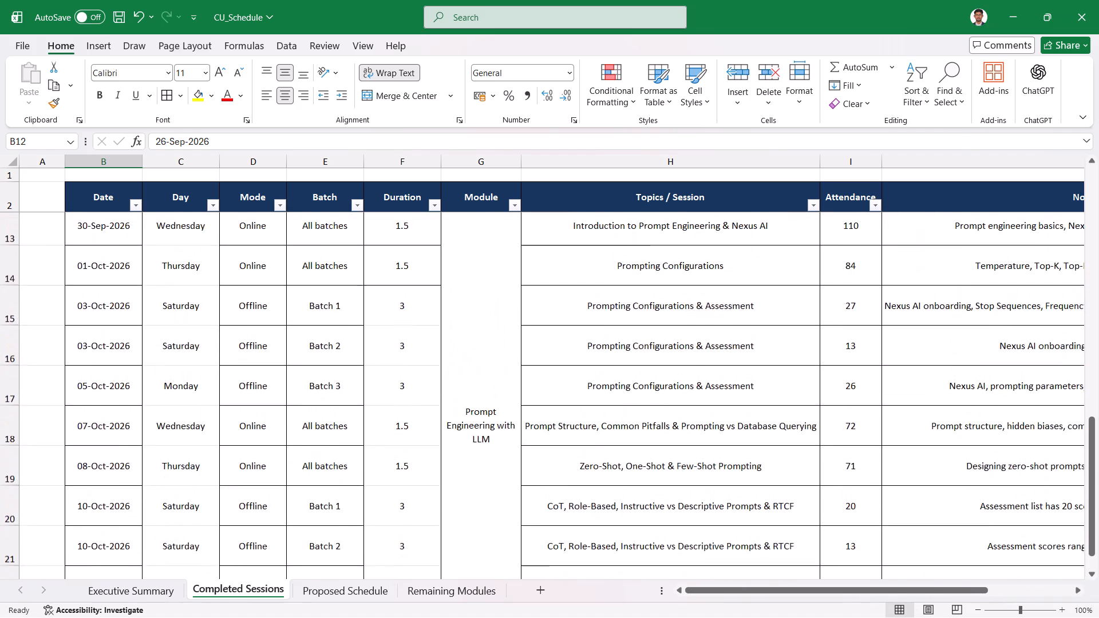
scroll(135, 323, up, 3)
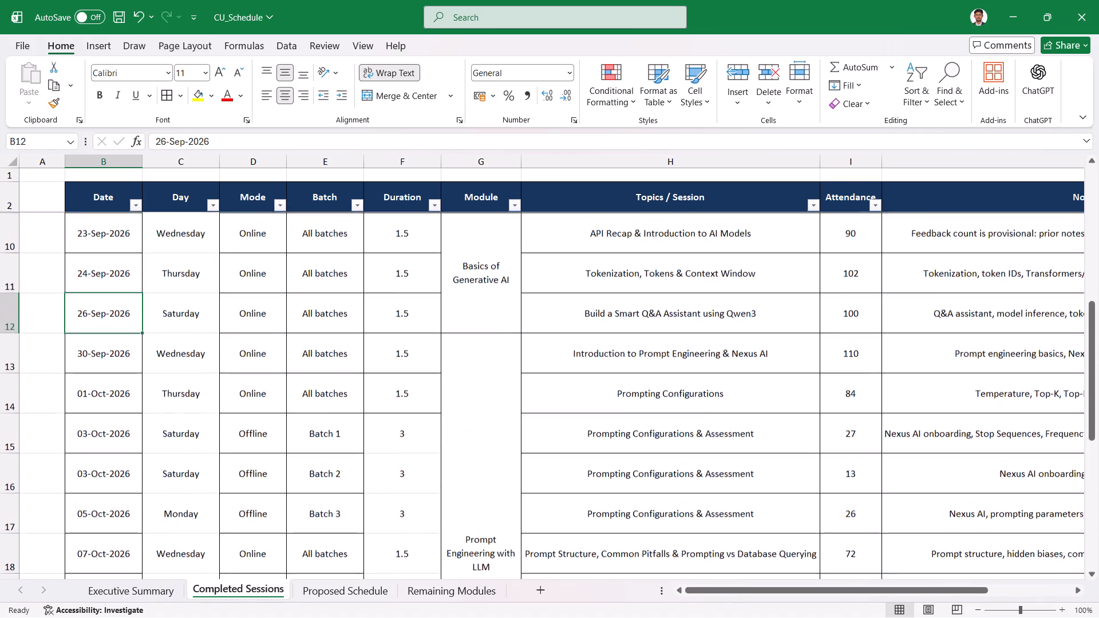
scroll(135, 323, up, 1)
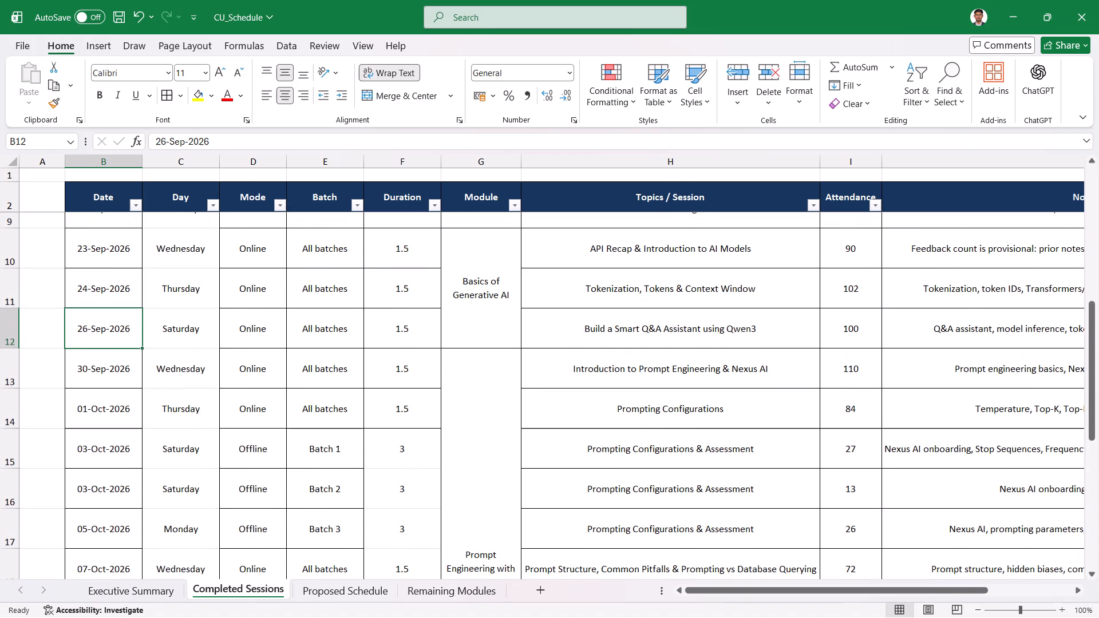
scroll(135, 323, up, 1)
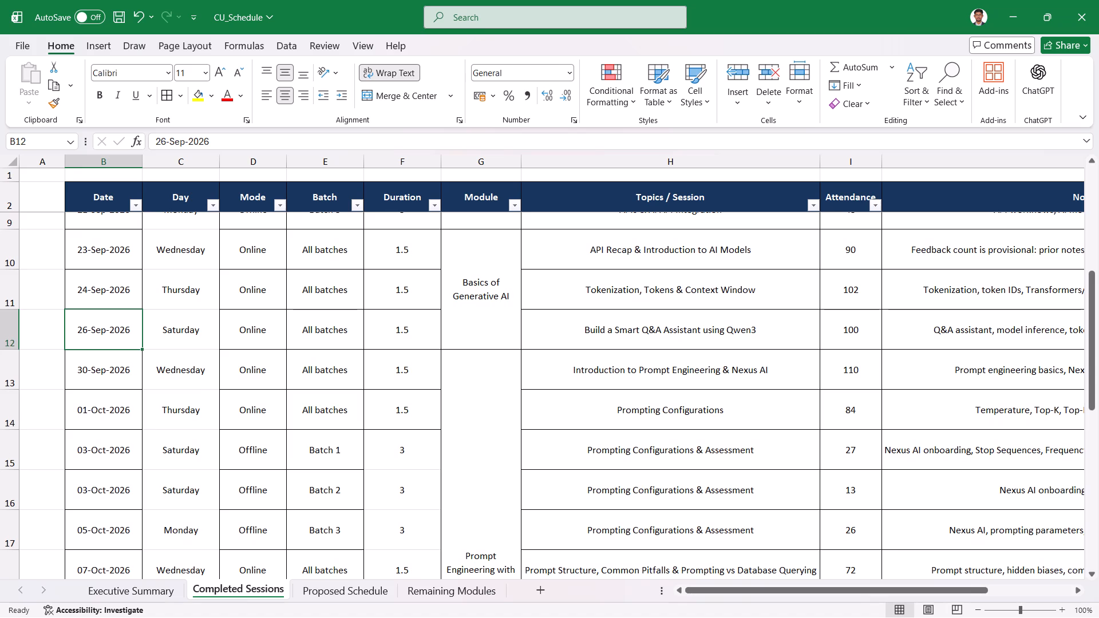
scroll(135, 323, down, 2)
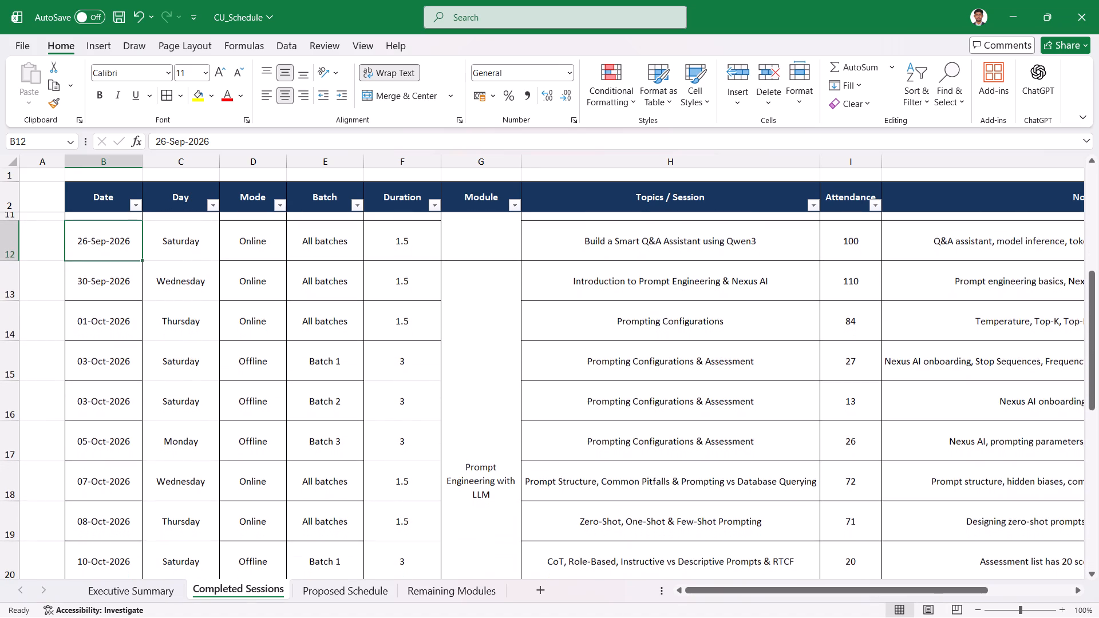
scroll(135, 323, down, 1)
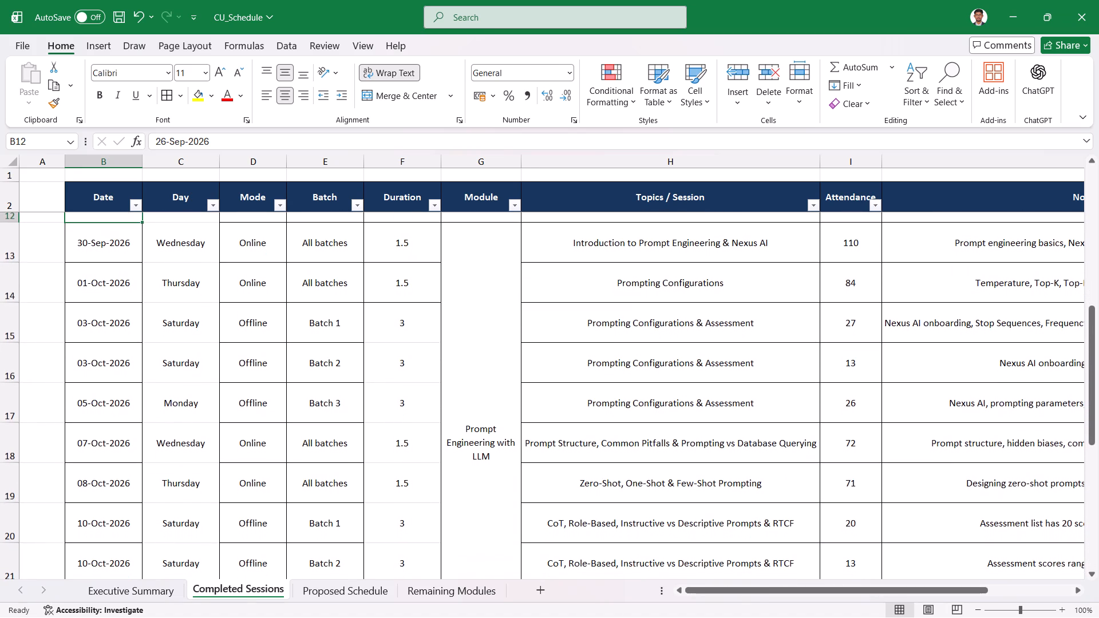
scroll(135, 323, down, 1)
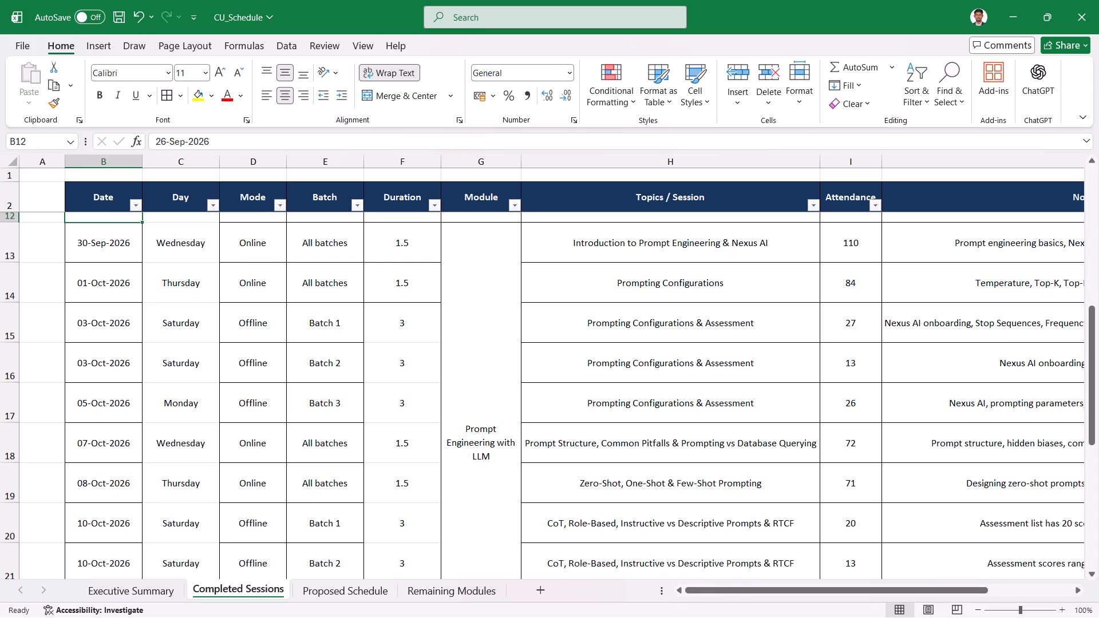
scroll(135, 323, down, 1)
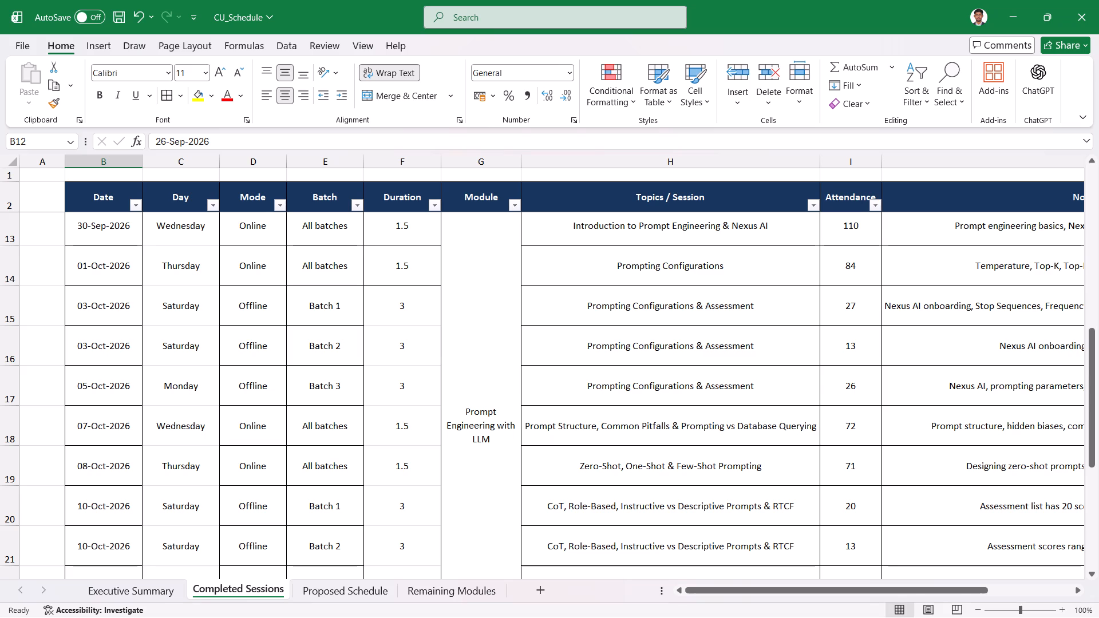
Check the October session dates and batches row by row, from the Batch 2 session on 03-Oct-2026 to the table's last rows.
click(122, 343)
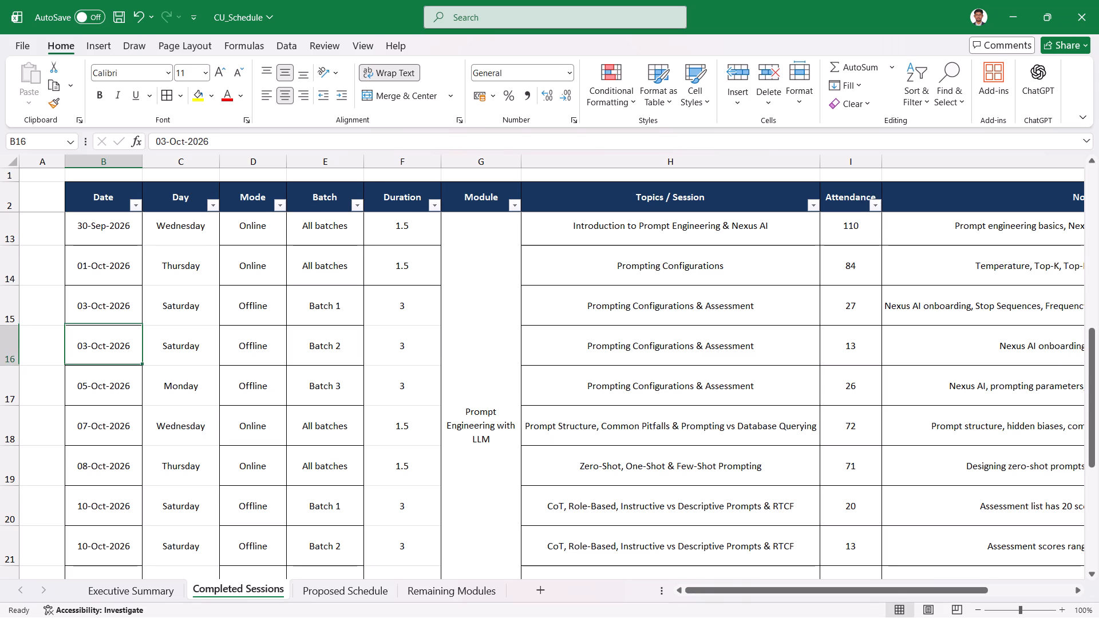
click(123, 382)
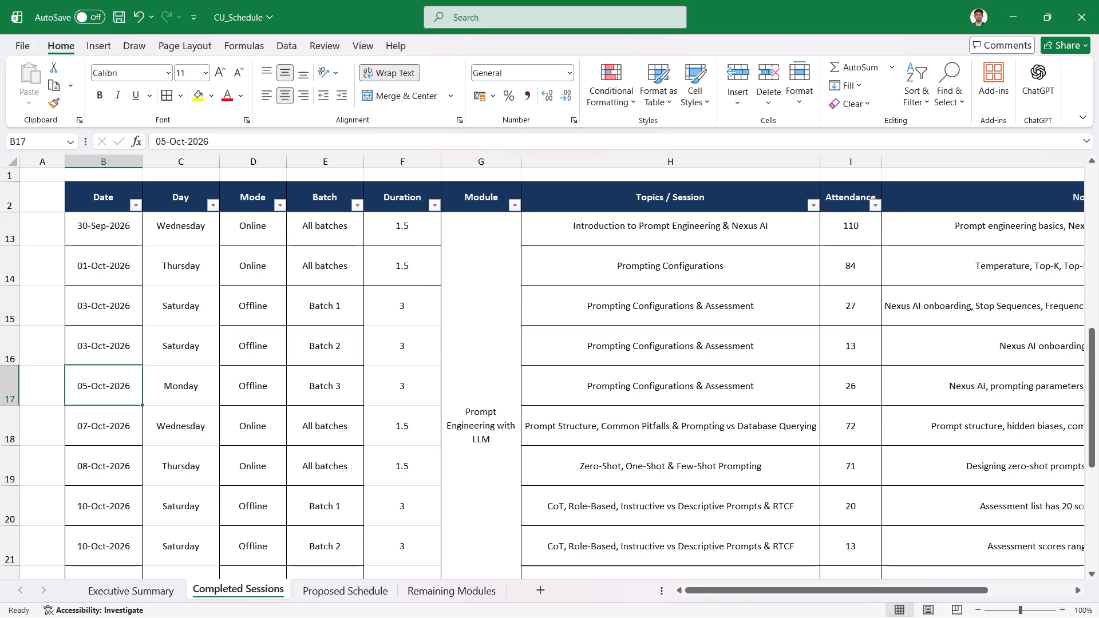
click(108, 433)
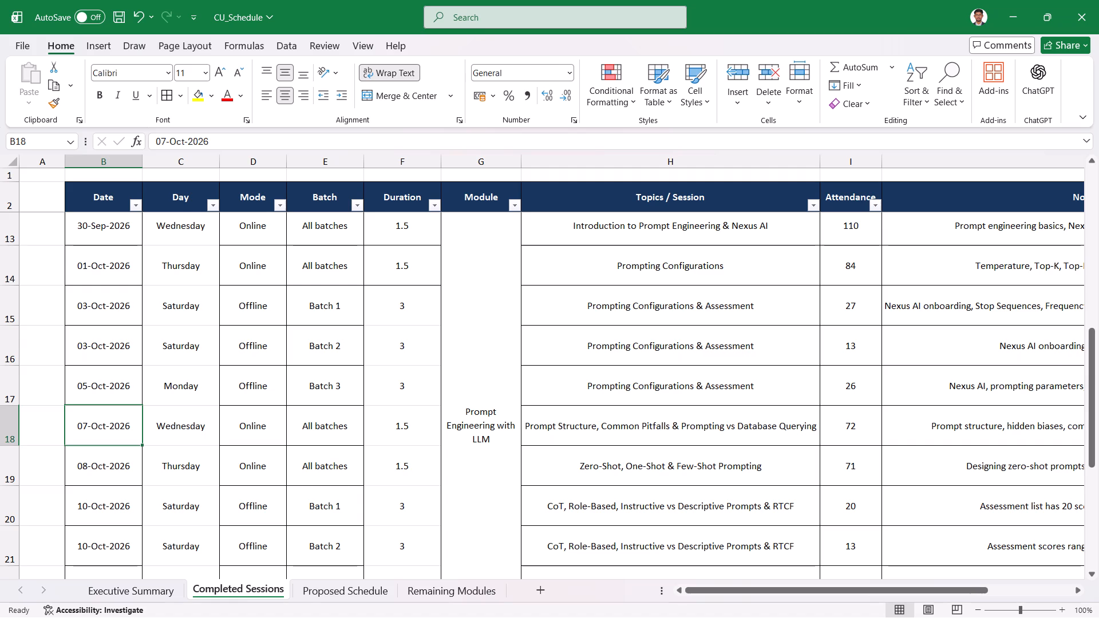
click(109, 466)
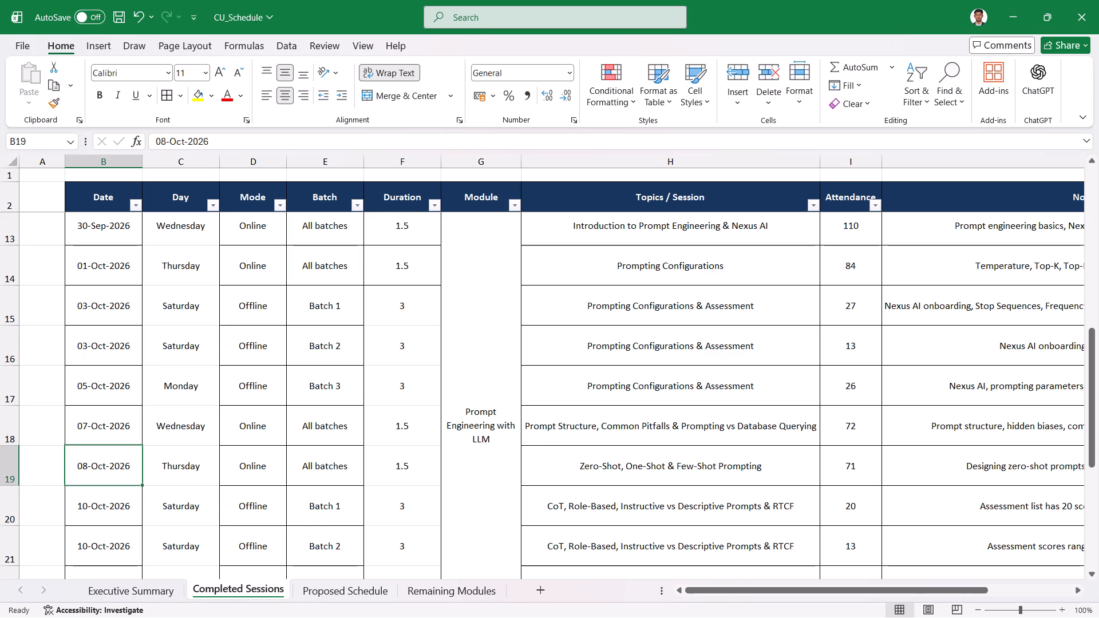
click(104, 504)
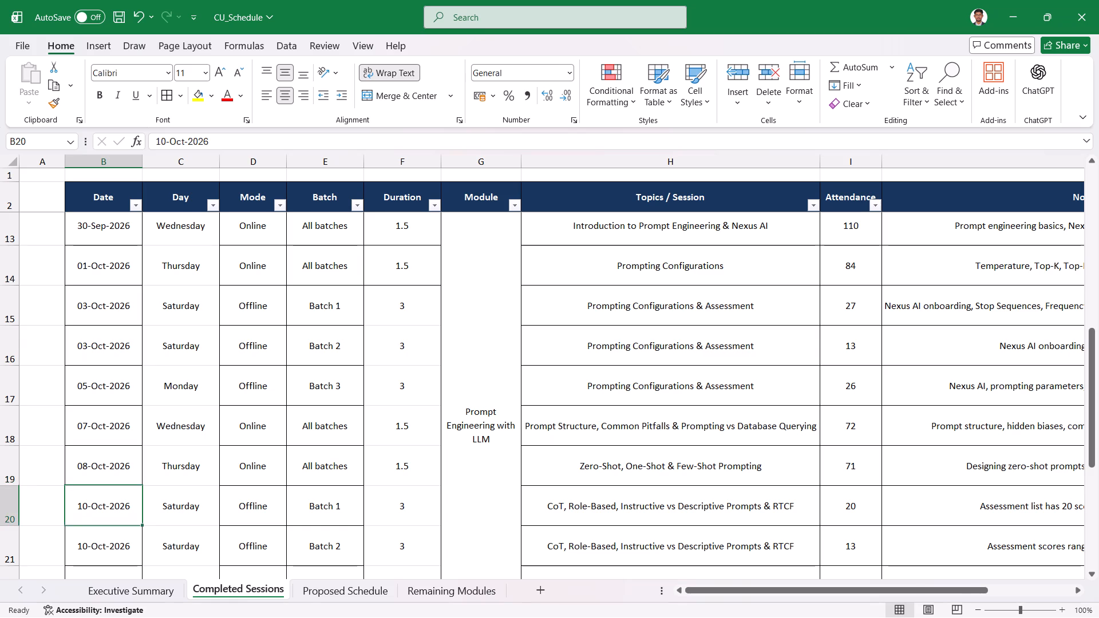
scroll(104, 504, down, 1)
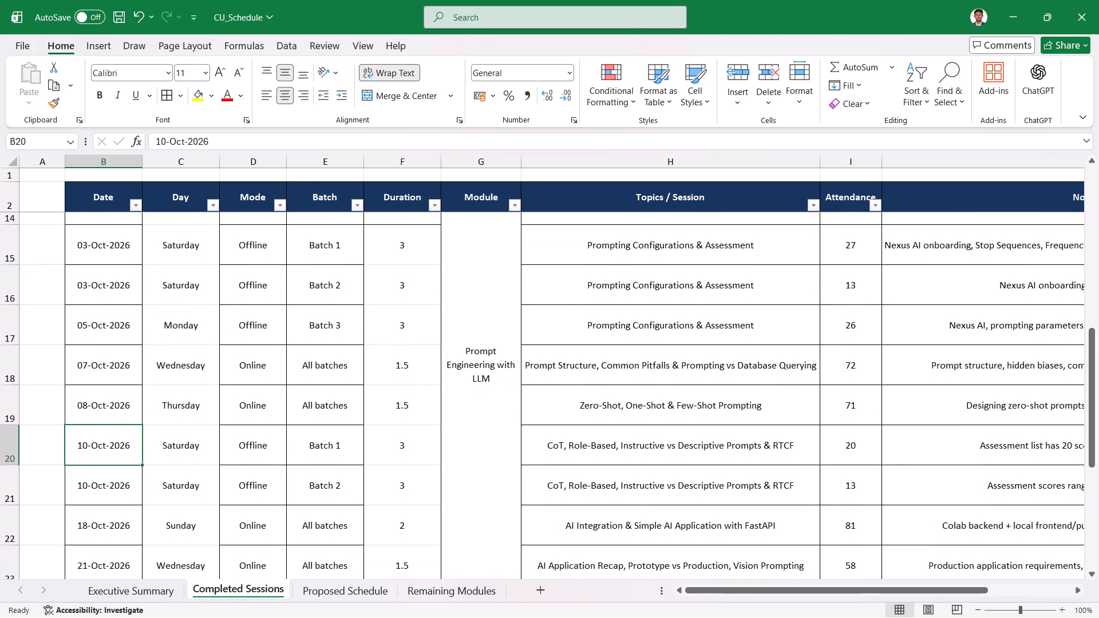
scroll(104, 504, down, 1)
click(117, 482)
scroll(117, 482, down, 1)
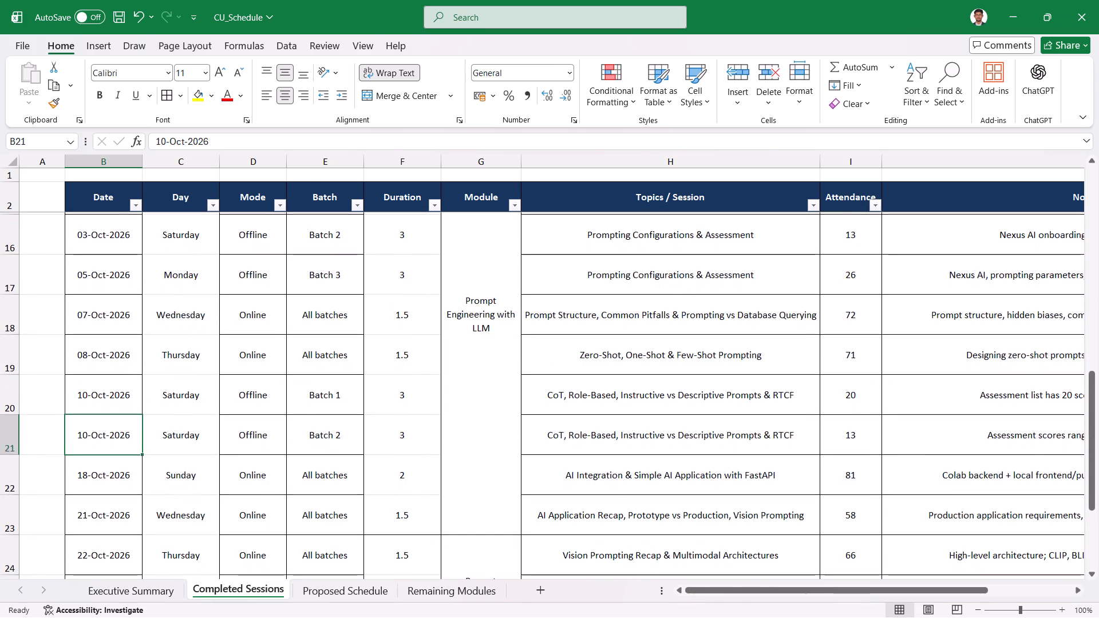
click(117, 478)
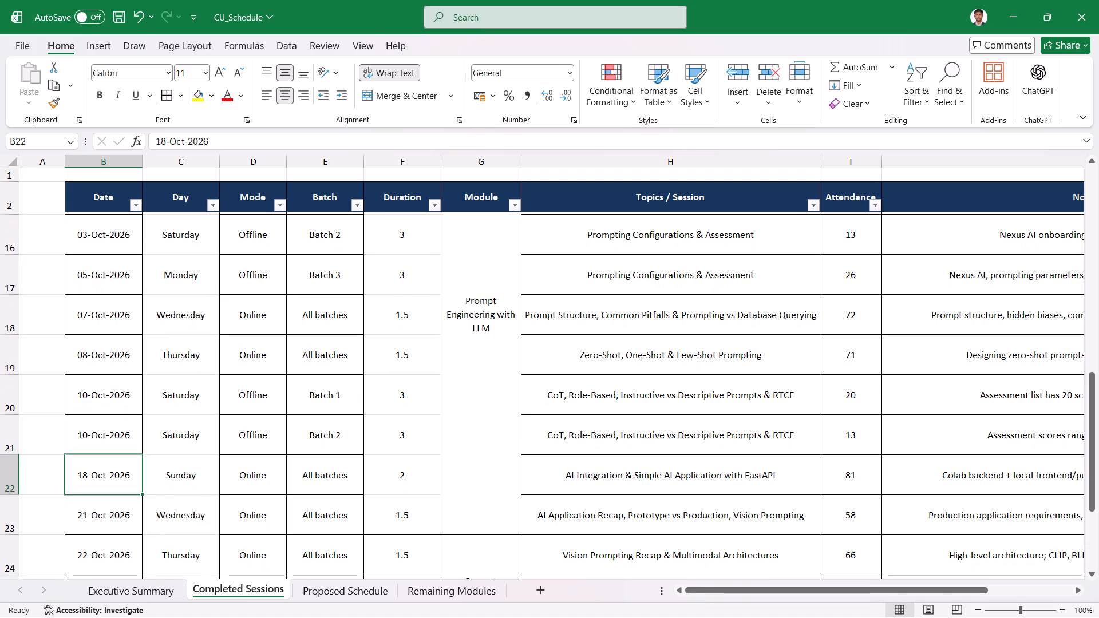
scroll(117, 478, down, 1)
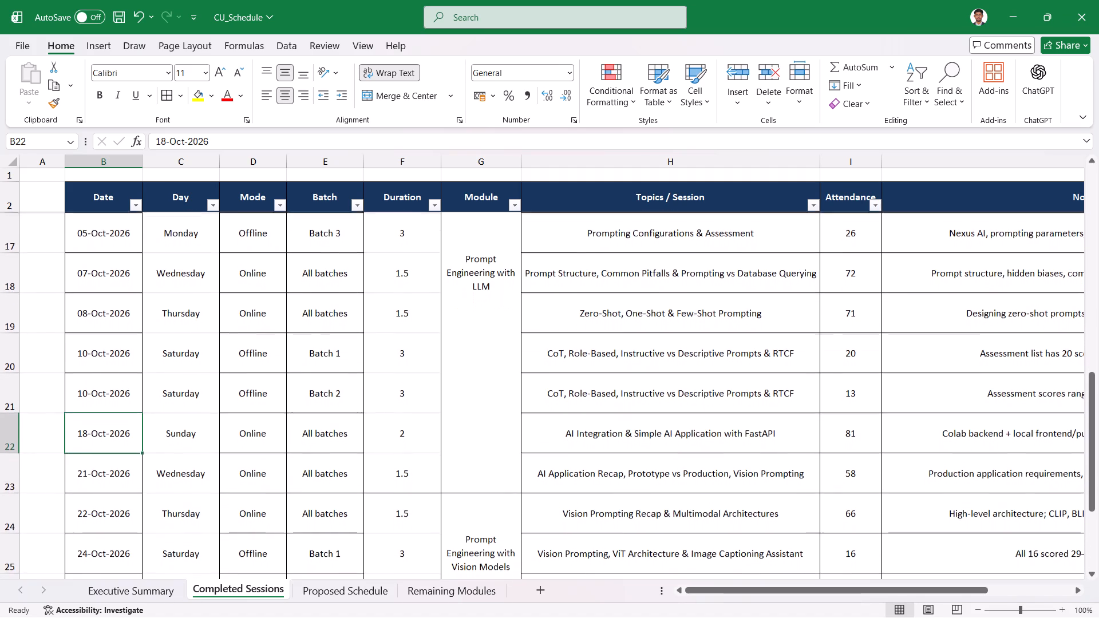
click(117, 478)
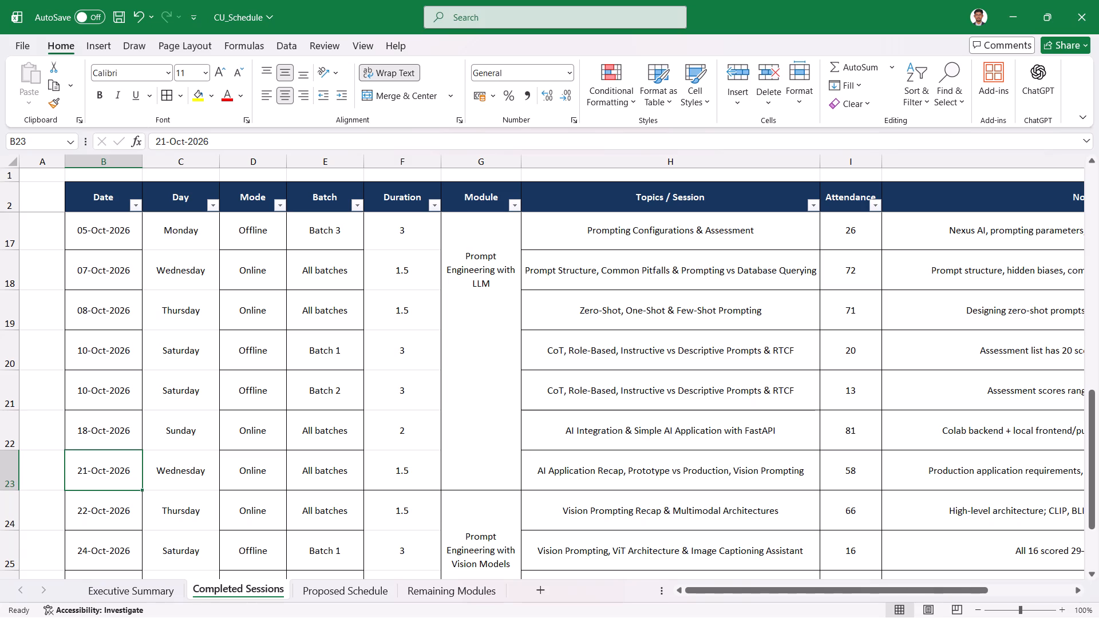
scroll(111, 486, down, 1)
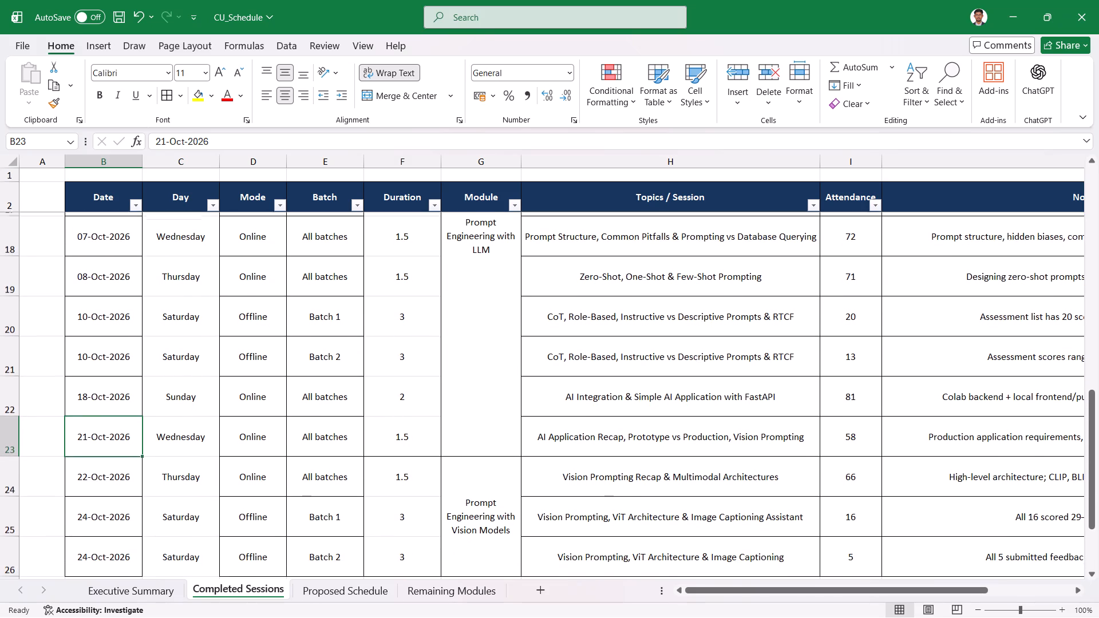
scroll(111, 486, down, 1)
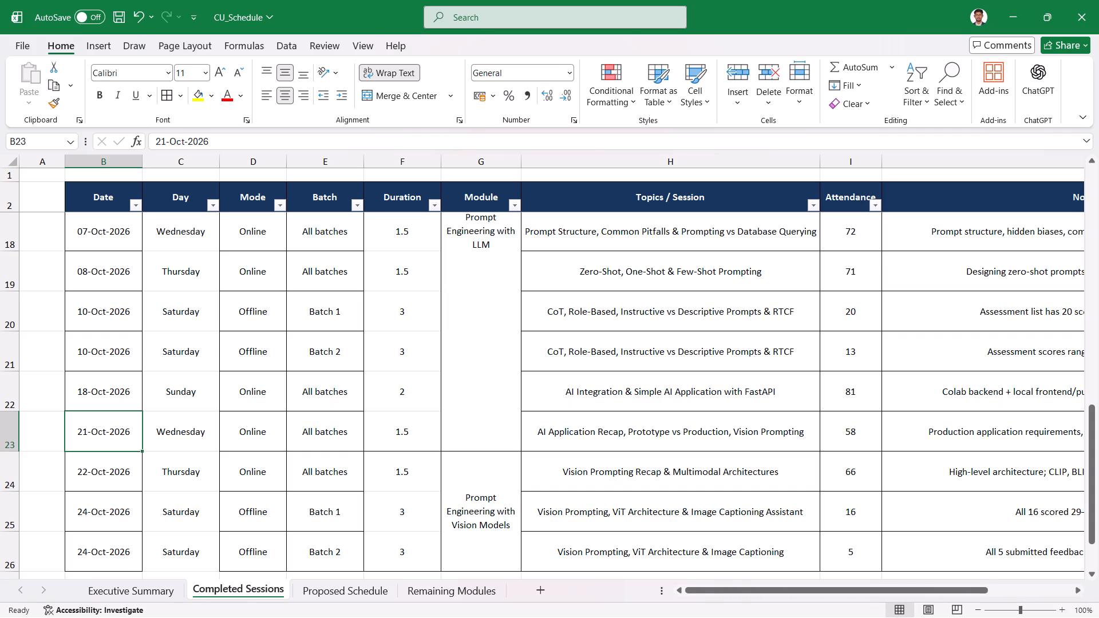
Check the last session rows of the Completed Sessions table, from 22-Oct-2026 through both 24-Oct-2026 batches to the blank row below.
click(115, 484)
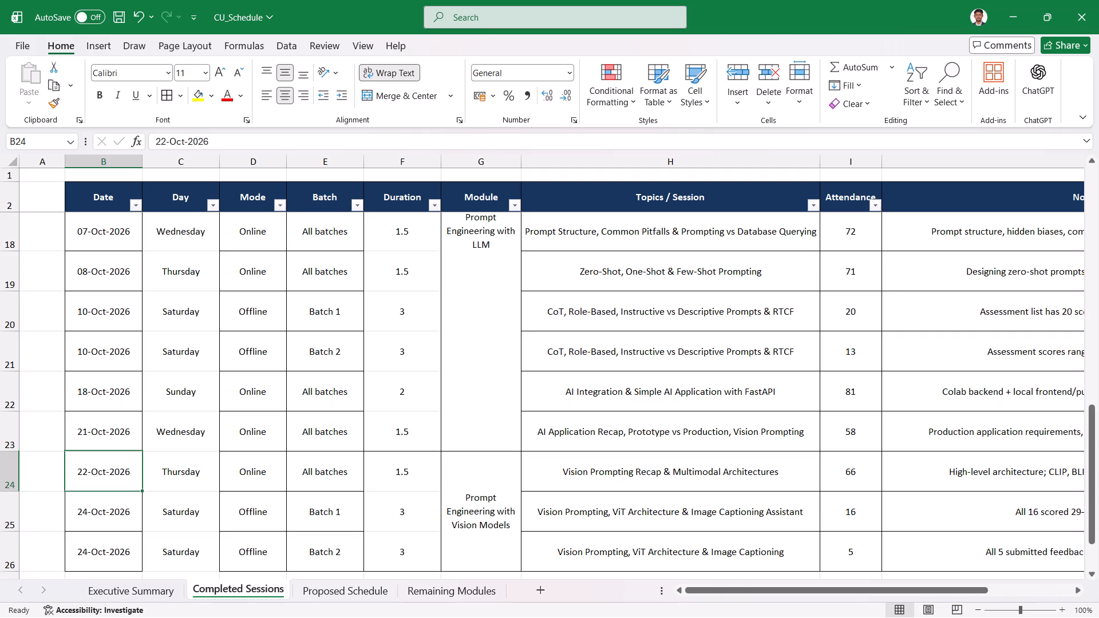
click(110, 515)
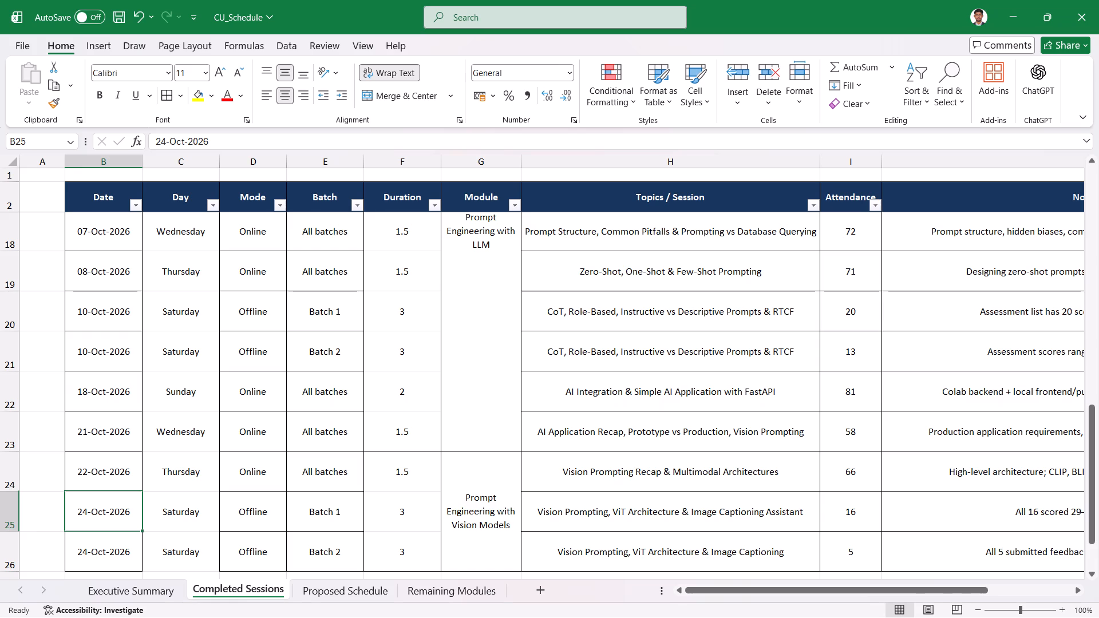
scroll(136, 492, down, 1)
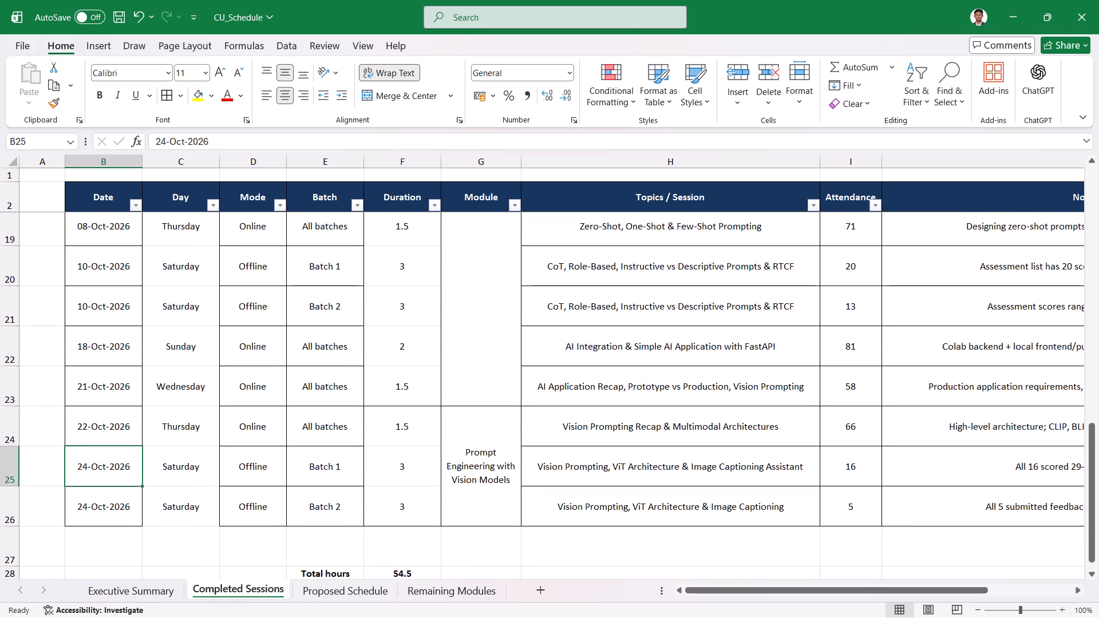
click(114, 496)
scroll(114, 496, down, 1)
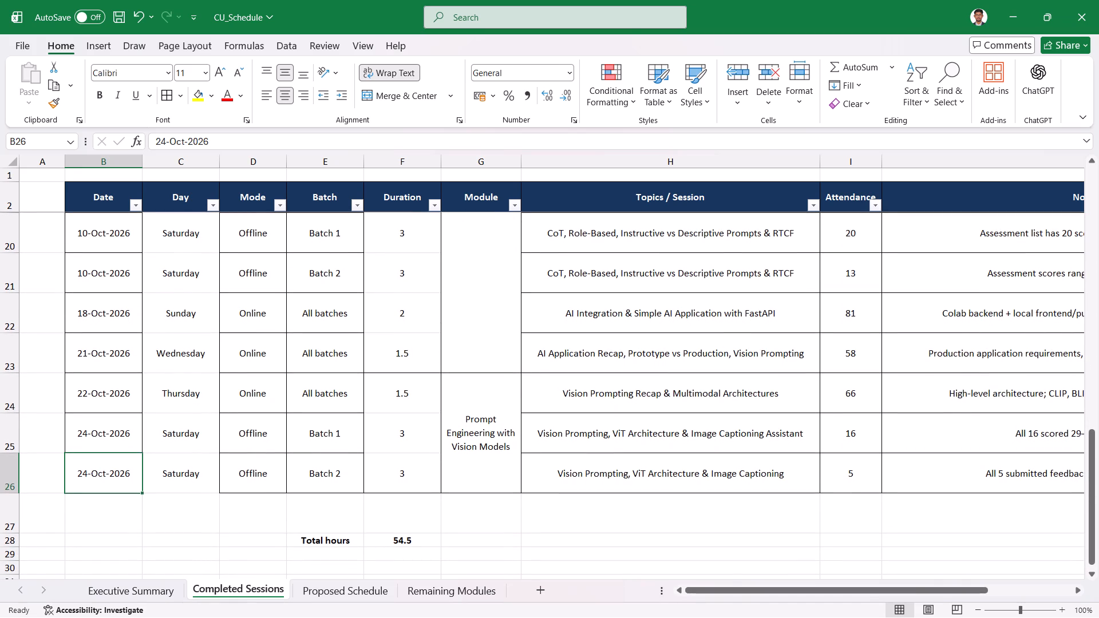
click(113, 505)
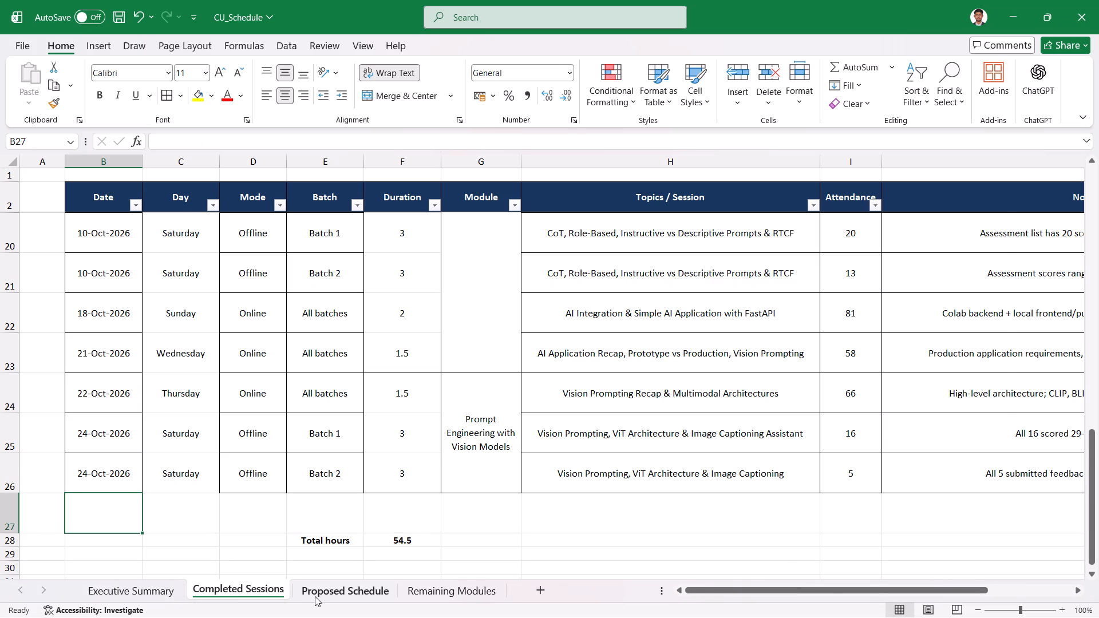
Compare the Completed Sessions dates back to late September with the dated session report files in File Explorer's Reports folder.
key(alt+Tab)
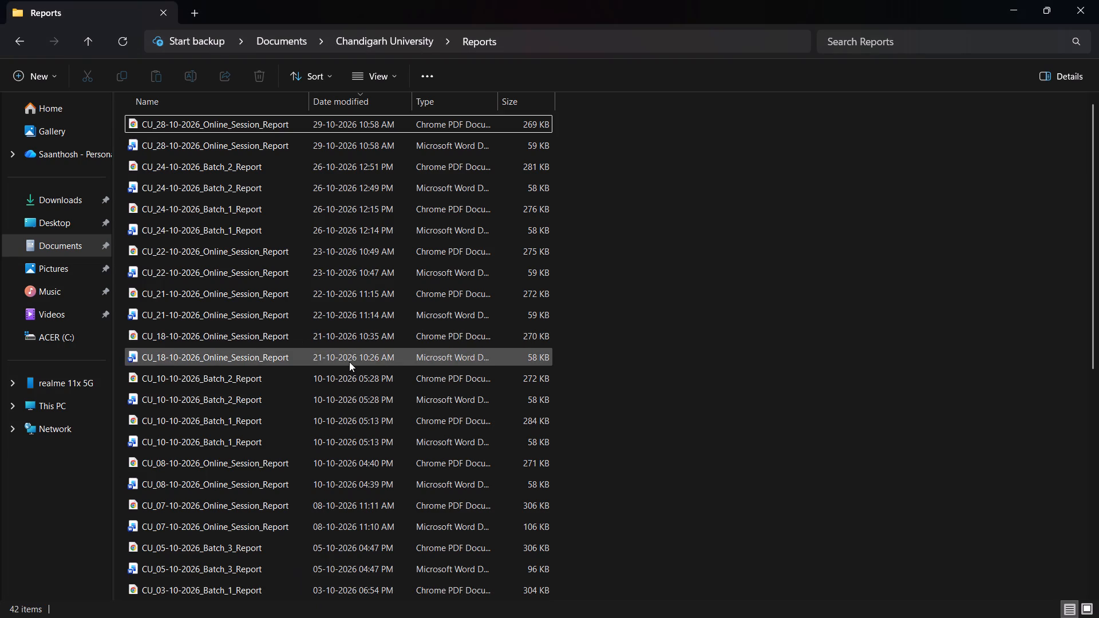
key(alt+Tab)
scroll(376, 306, up, 2)
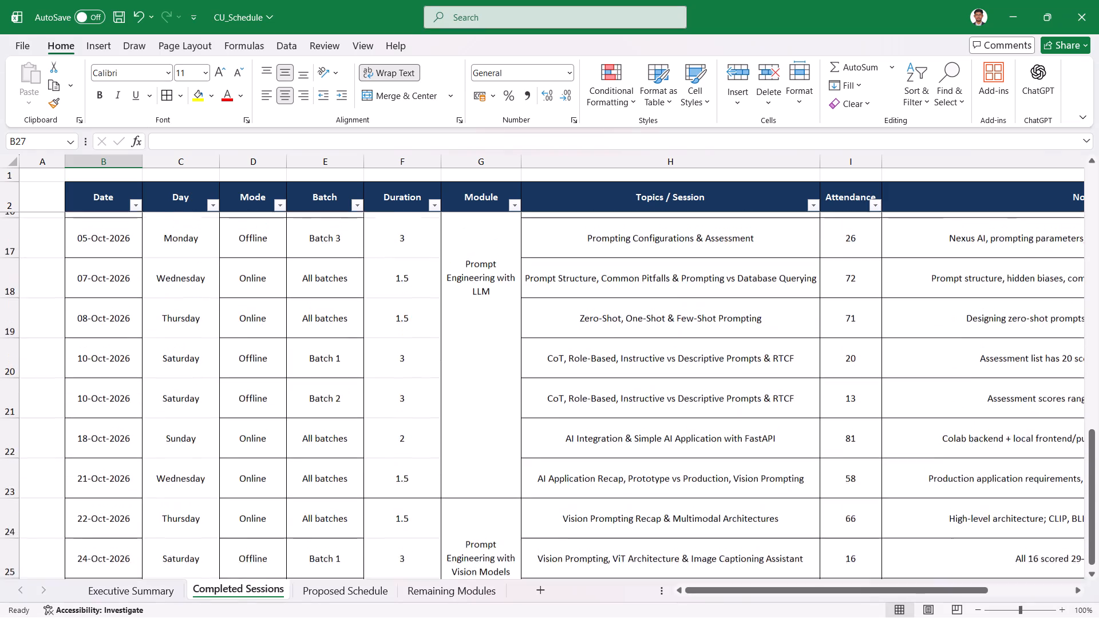
scroll(376, 306, up, 4)
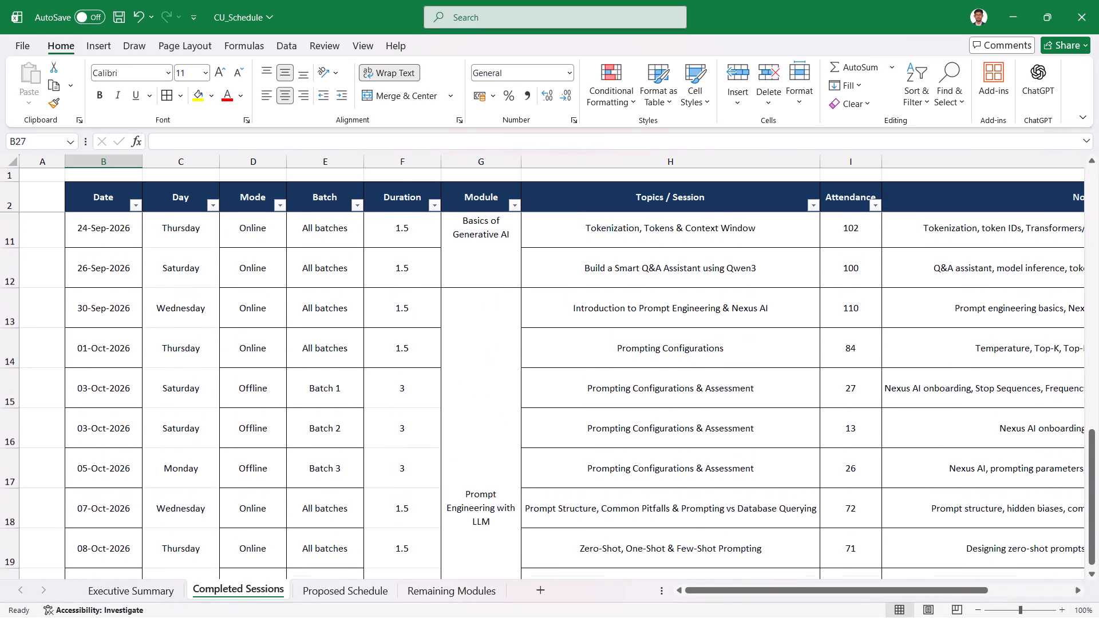
scroll(376, 306, up, 1)
key(alt+Tab)
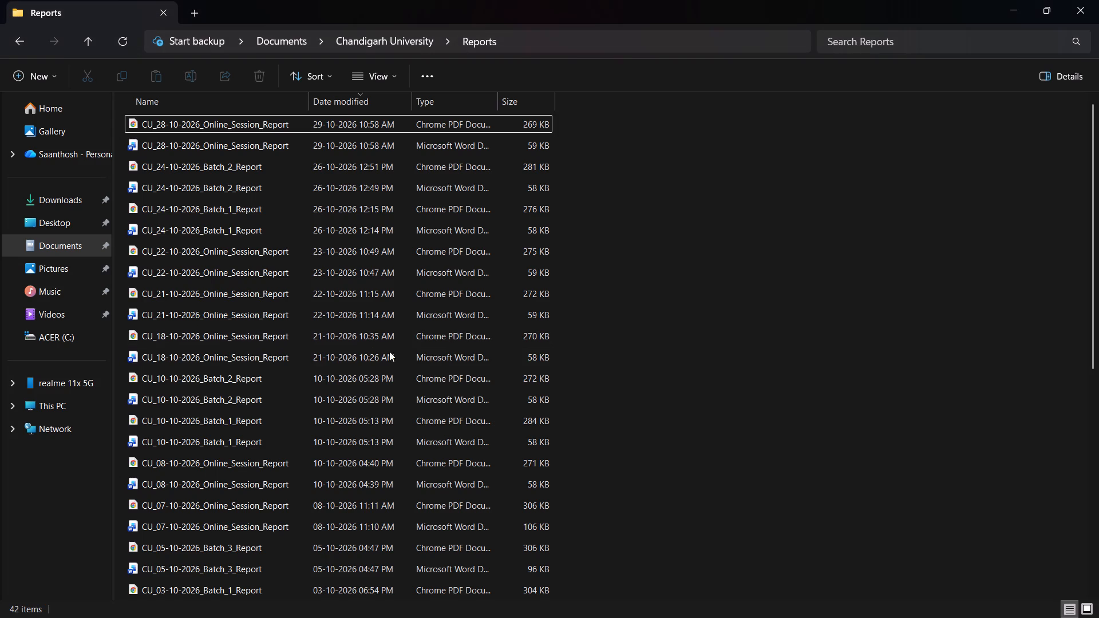
scroll(291, 389, up, 1)
scroll(291, 389, down, 8)
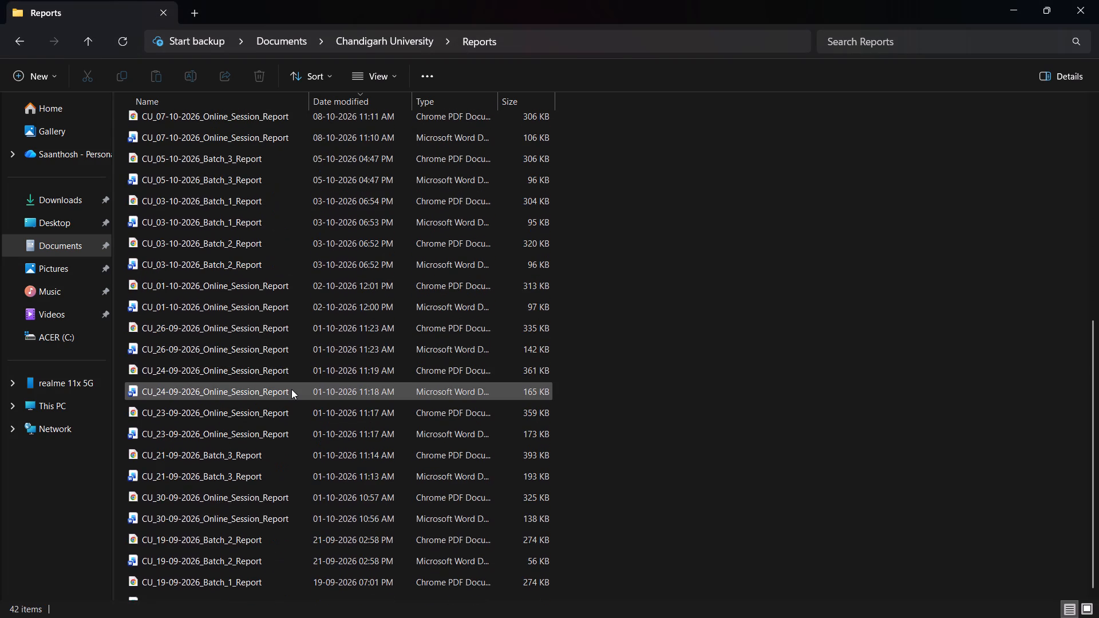
scroll(291, 389, down, 3)
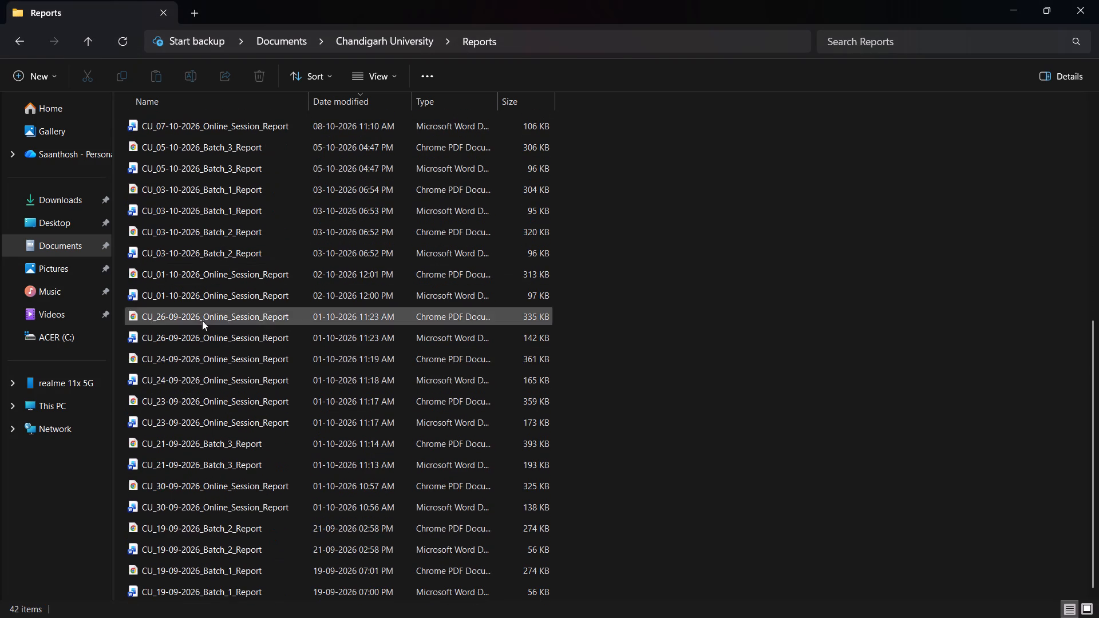
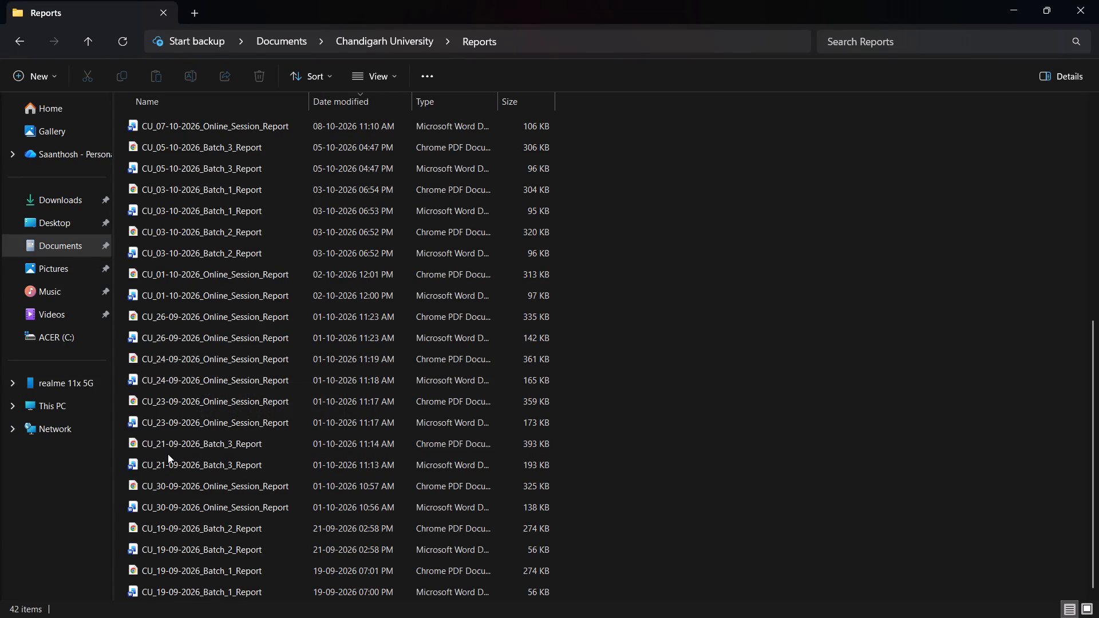
Review the September and early October session report files in the Reports folder, checking the 26-09-2026 online session report.
scroll(254, 462, down, 4)
scroll(254, 462, right, 1)
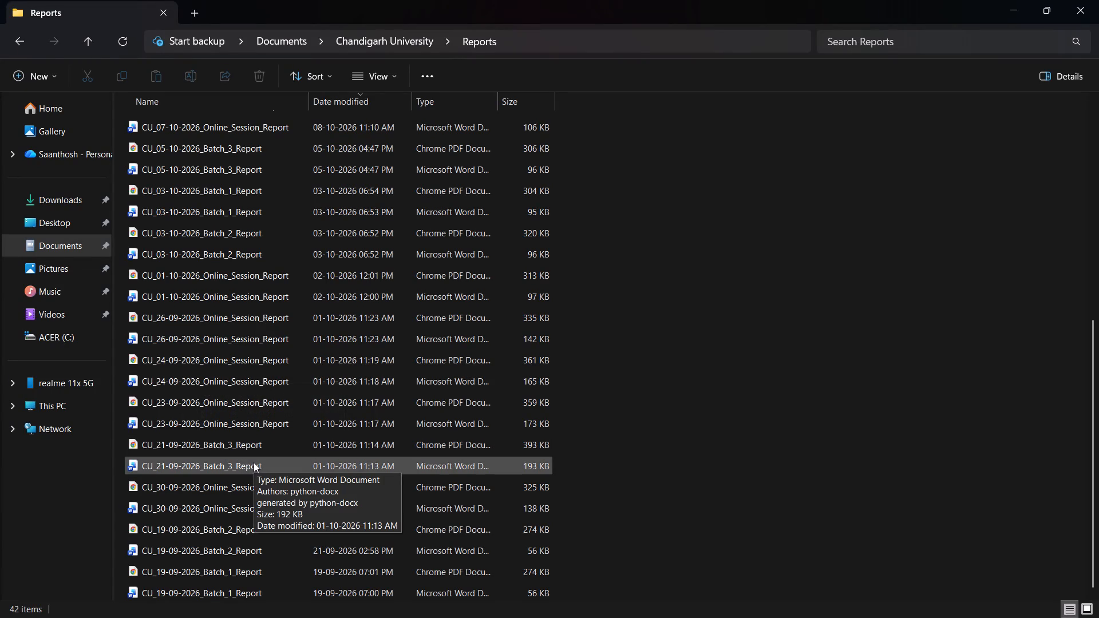
scroll(254, 462, right, 1)
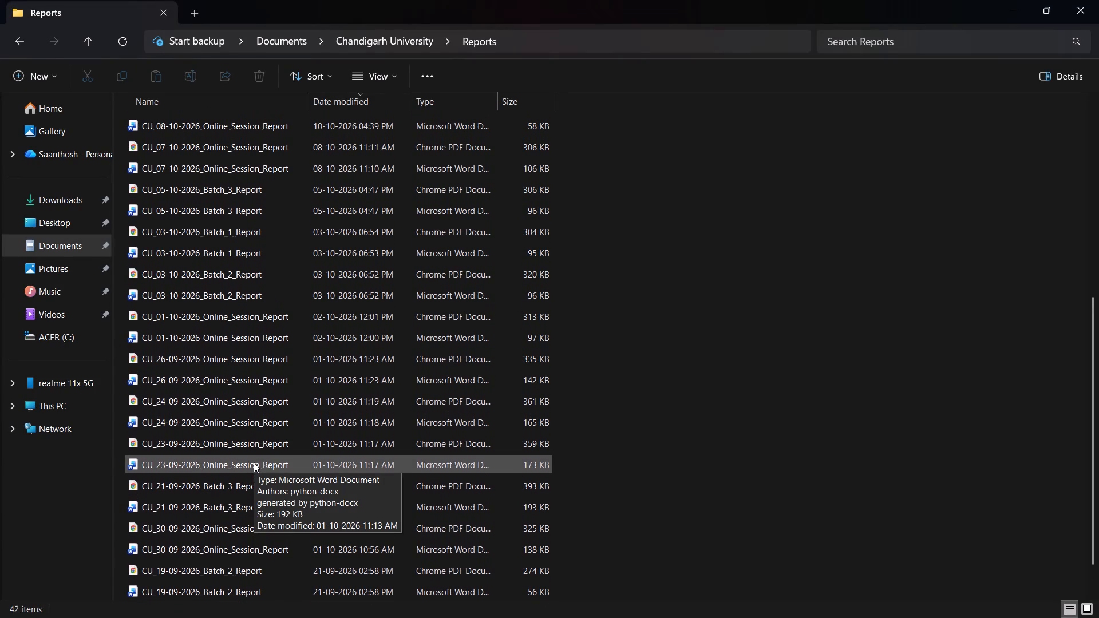
scroll(254, 462, right, 2)
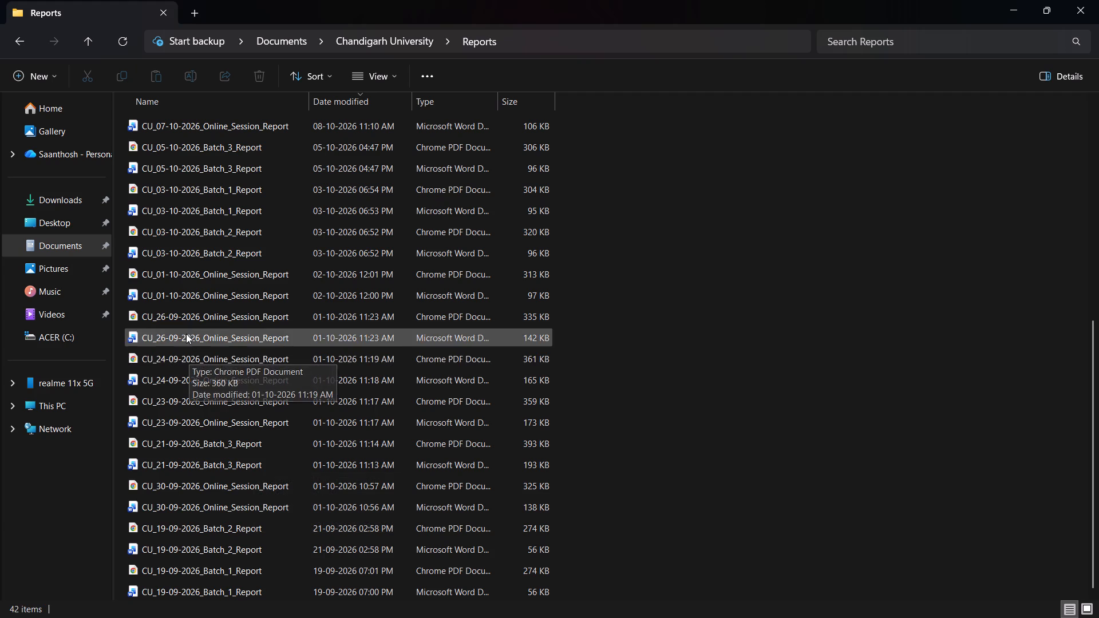
click(187, 320)
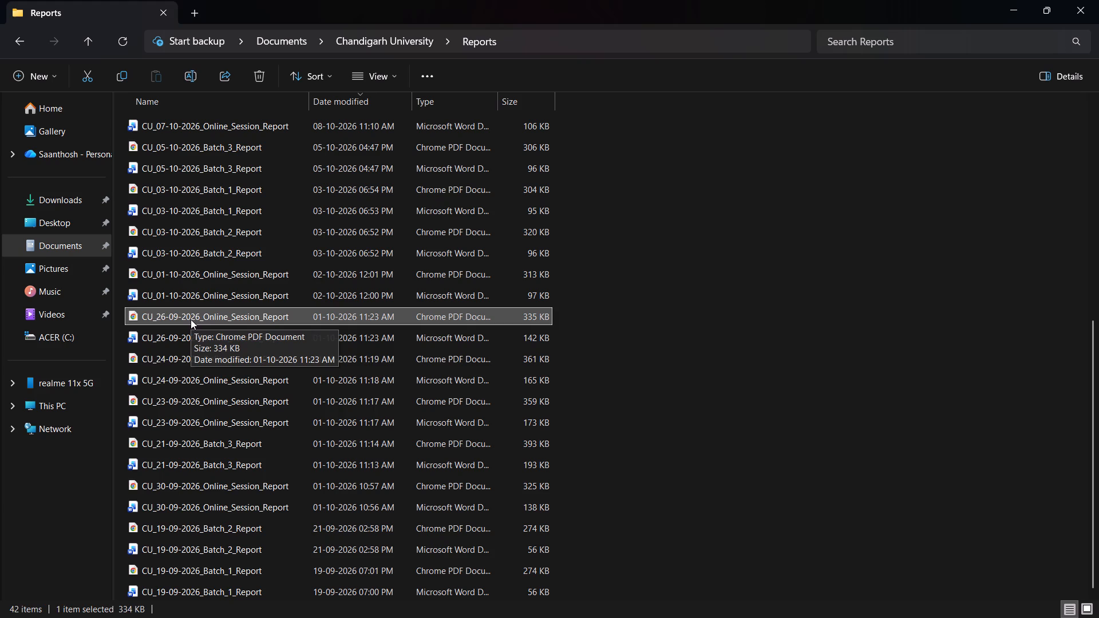
click(681, 402)
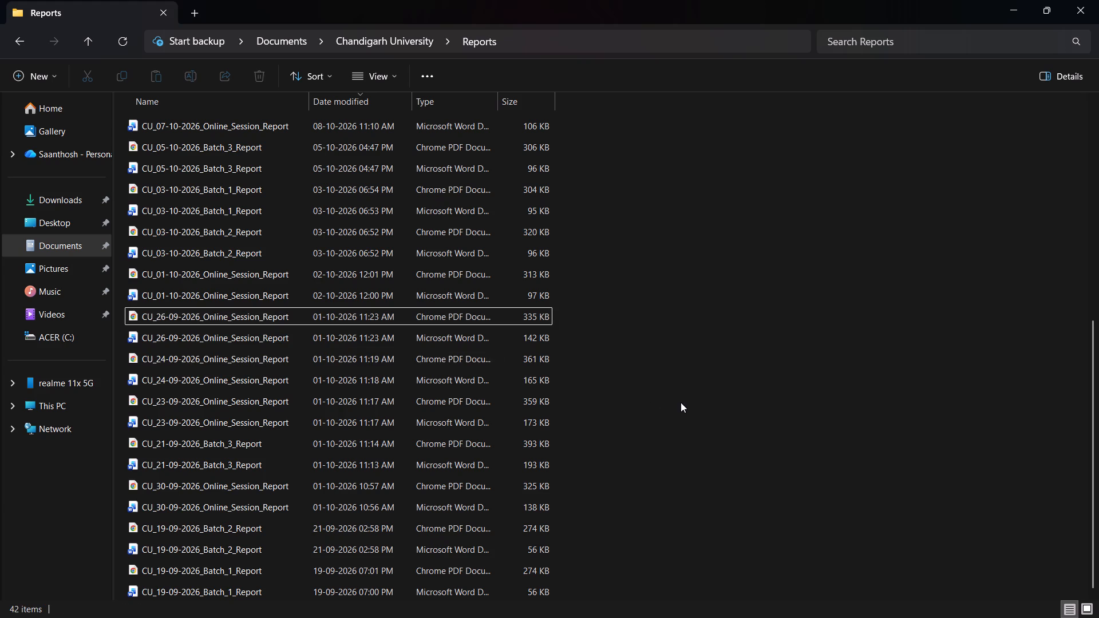
key(alt+Tab)
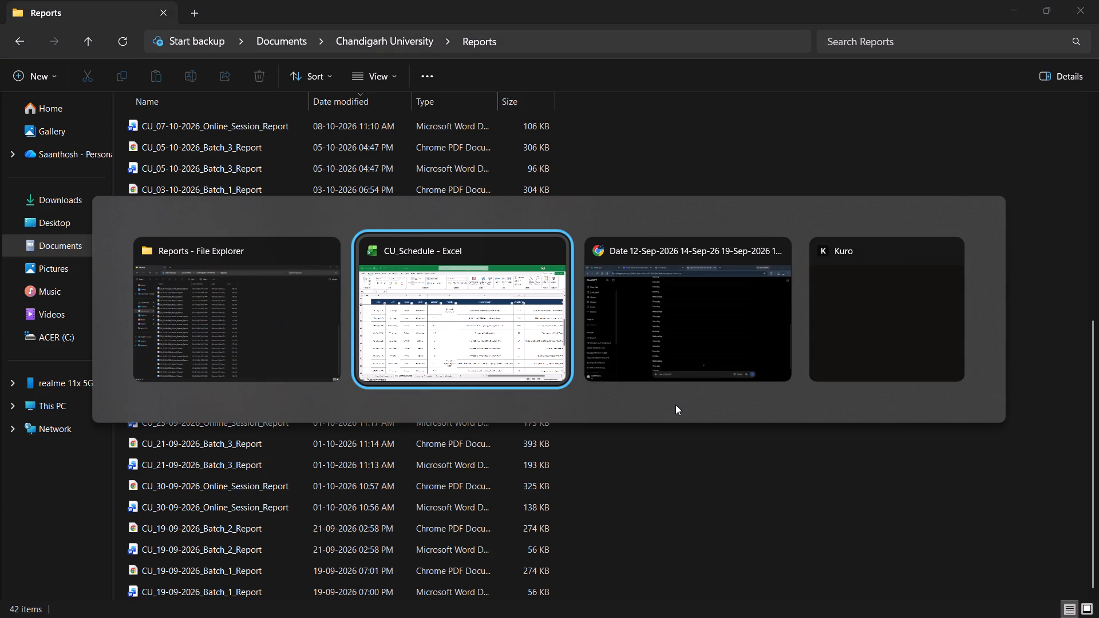
key(alt+Tab)
Open the 010_0001 PDF from the Downloads folder and examine the 2026-27 academic calendar's dated schedule on page 2.
click(47, 190)
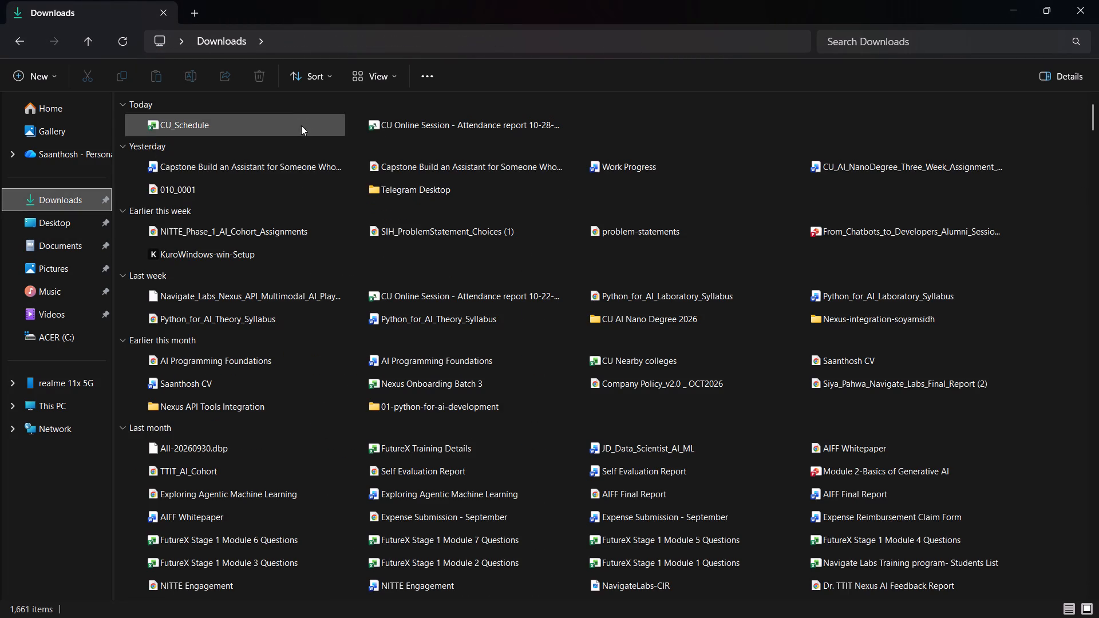
double_click(209, 189)
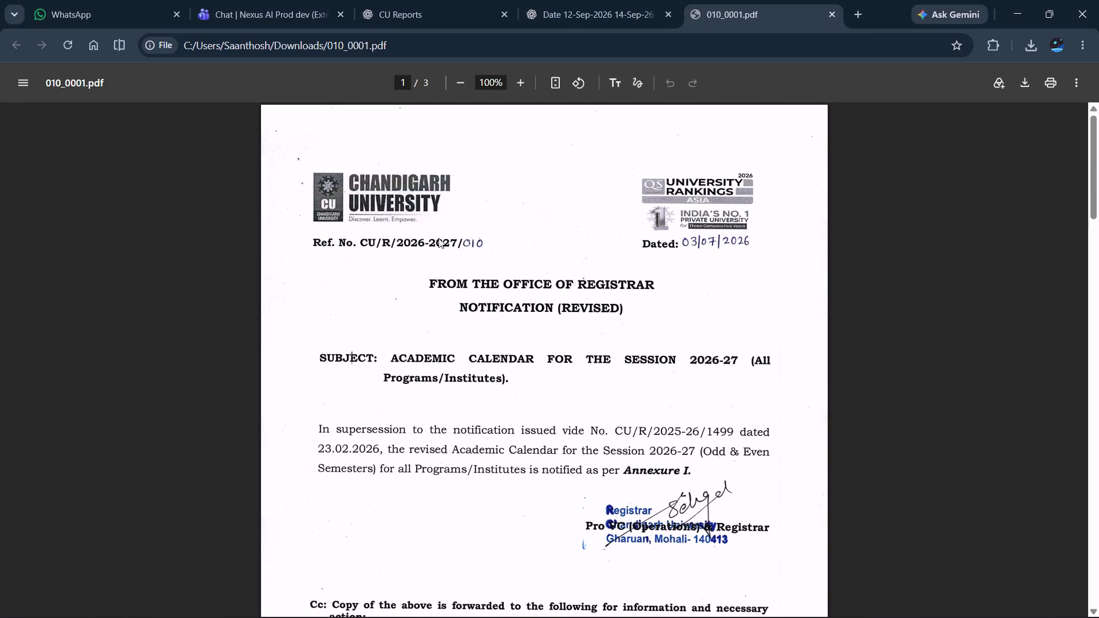
scroll(422, 298, down, 9)
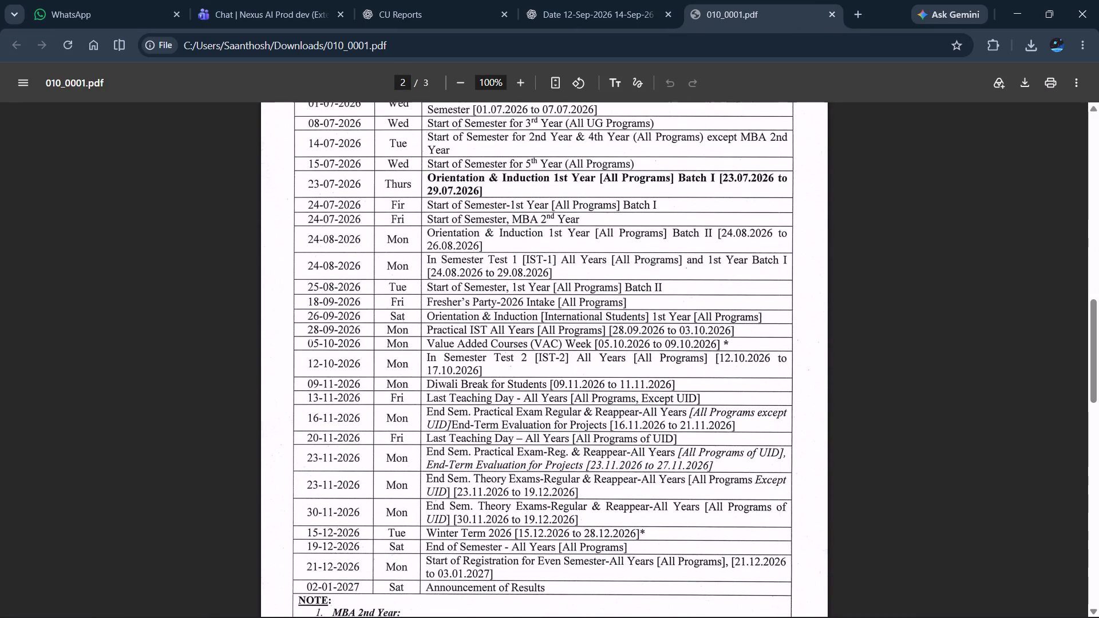
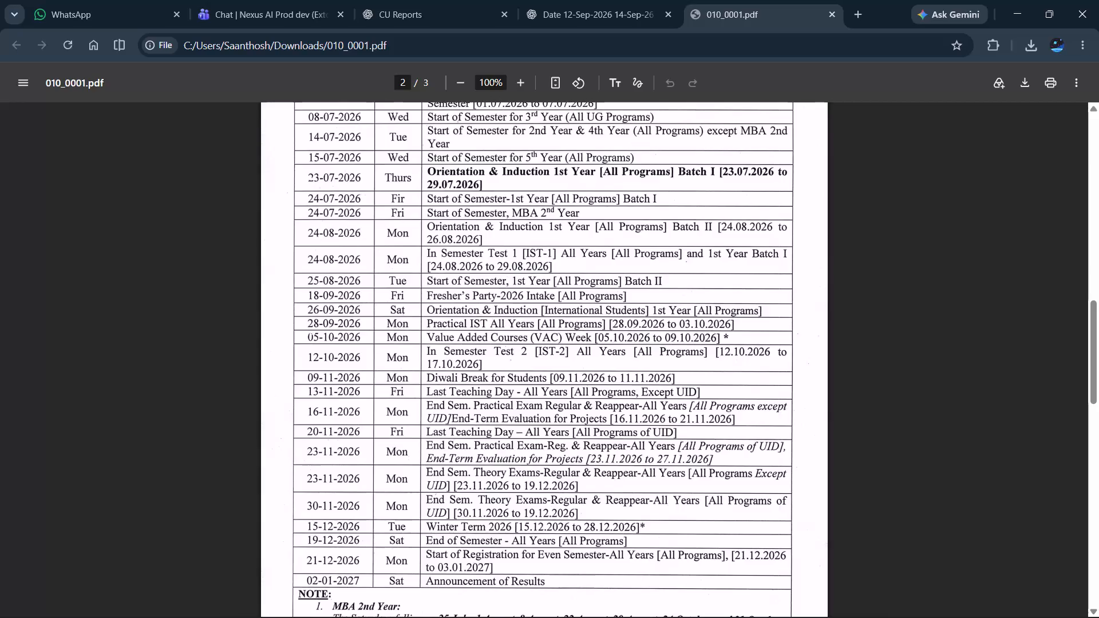
Close the 010_0001 academic calendar PDF and switch back to the CU_Schedule workbook in Excel.
click(839, 11)
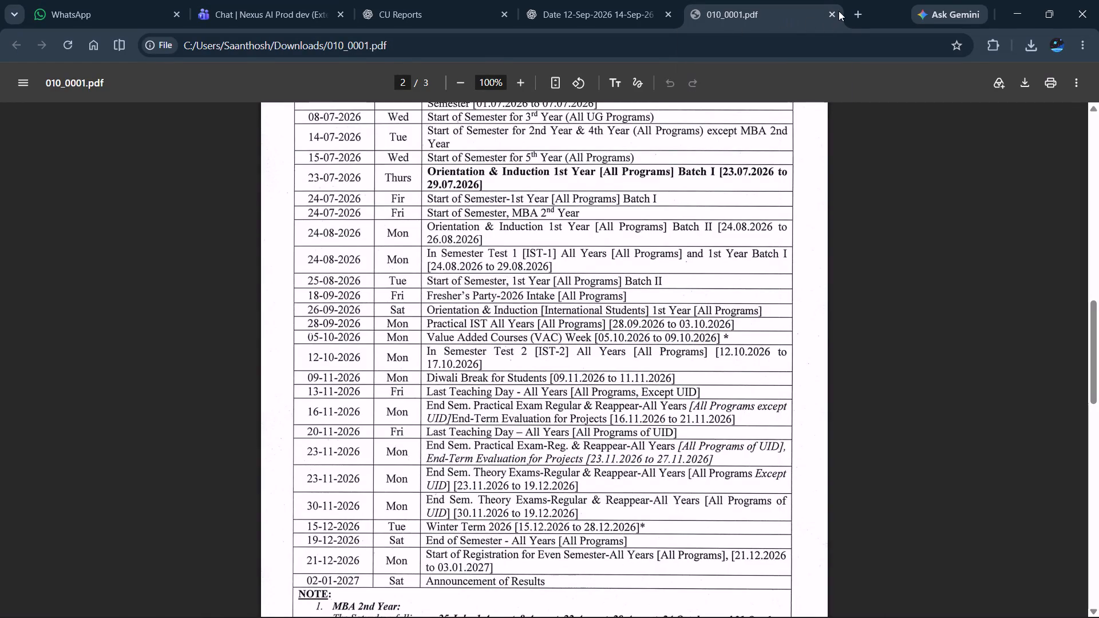
click(837, 12)
key(alt+Tab)
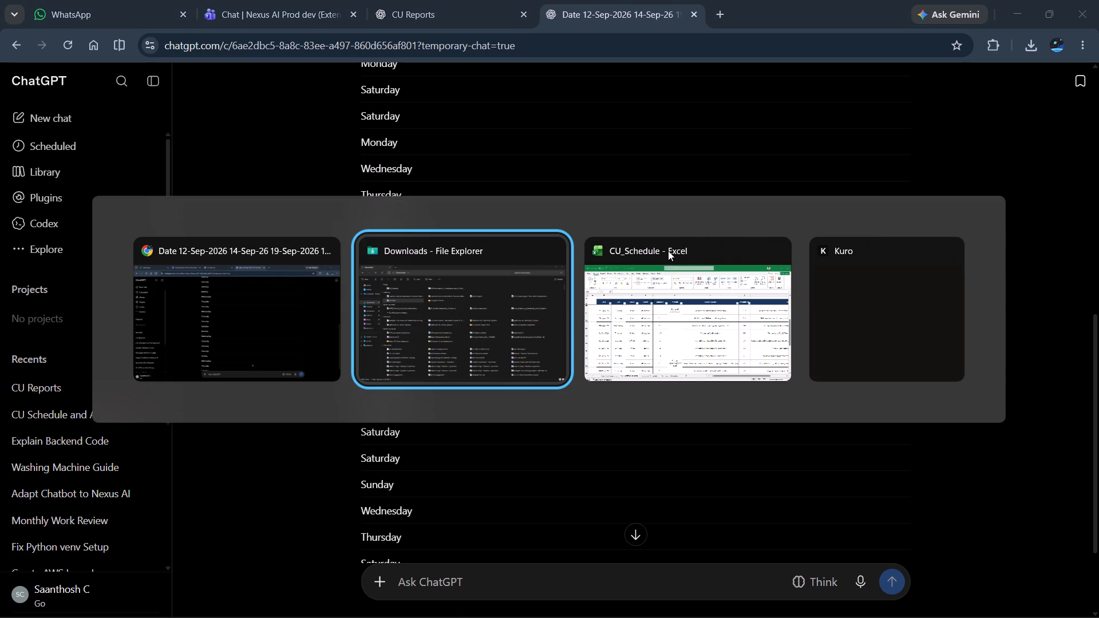
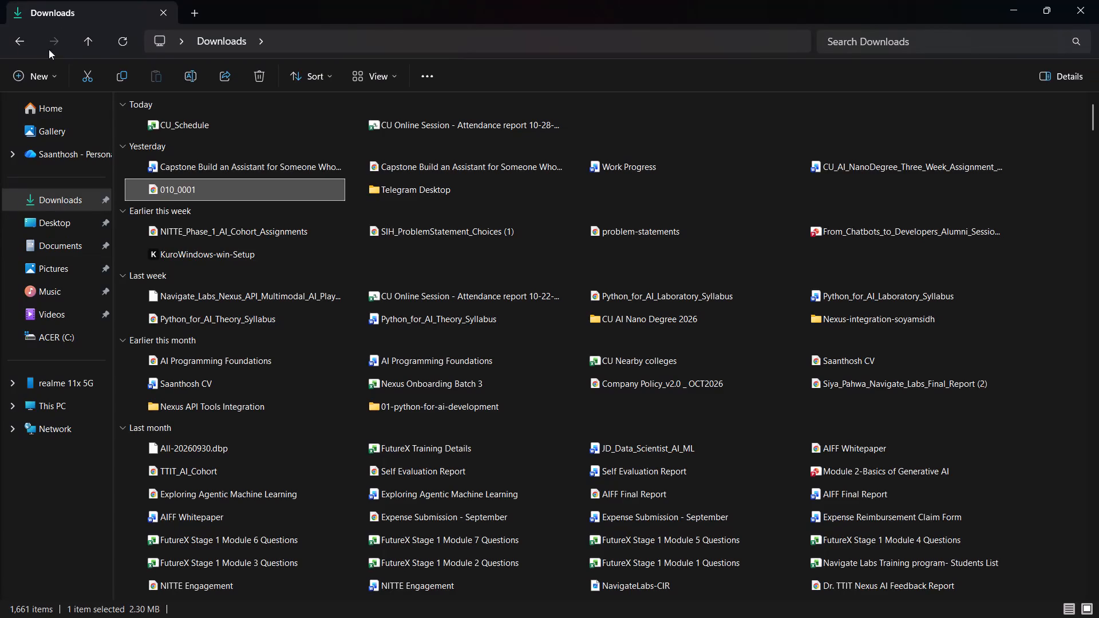
Go back from Downloads to the Chandigarh University Reports folder.
click(23, 43)
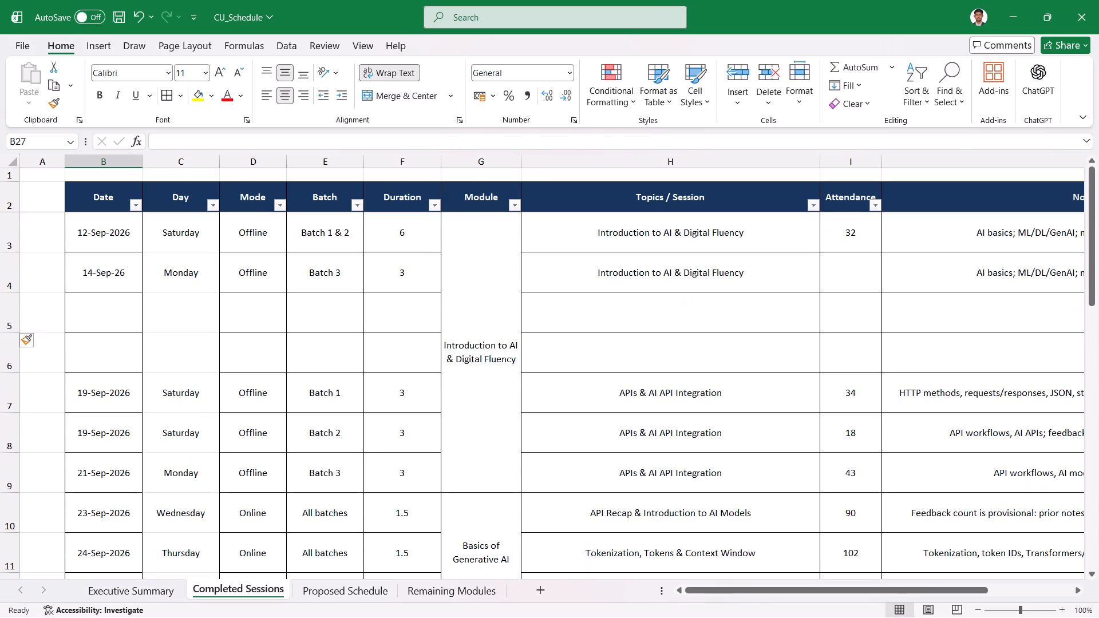
click(112, 310)
Examine the earliest September session reports in File Explorer's Reports folder for the missing session dates, and return to the CU_Schedule workbook.
key(alt+Tab)
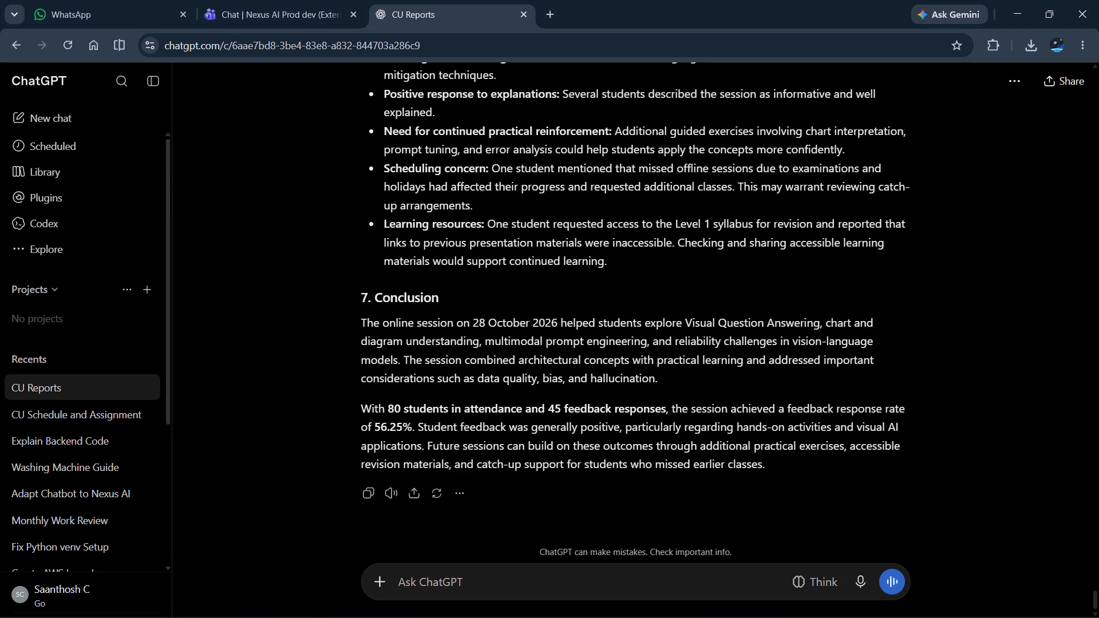
key(alt+Tab)
key(alt+Tab)
key(alt+Tab)
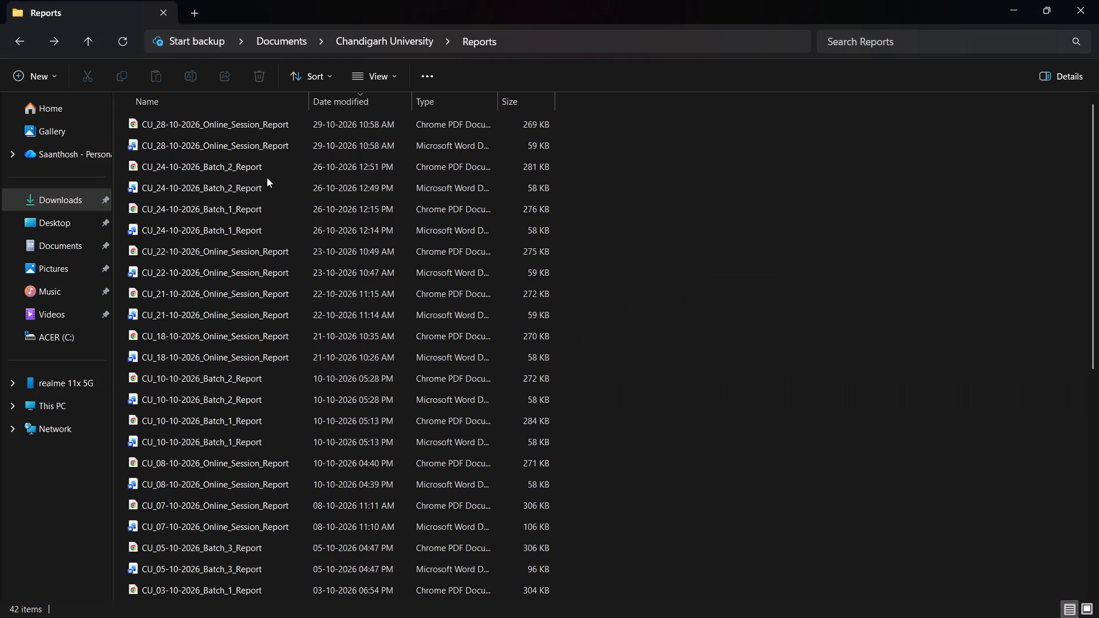
scroll(225, 334, down, 8)
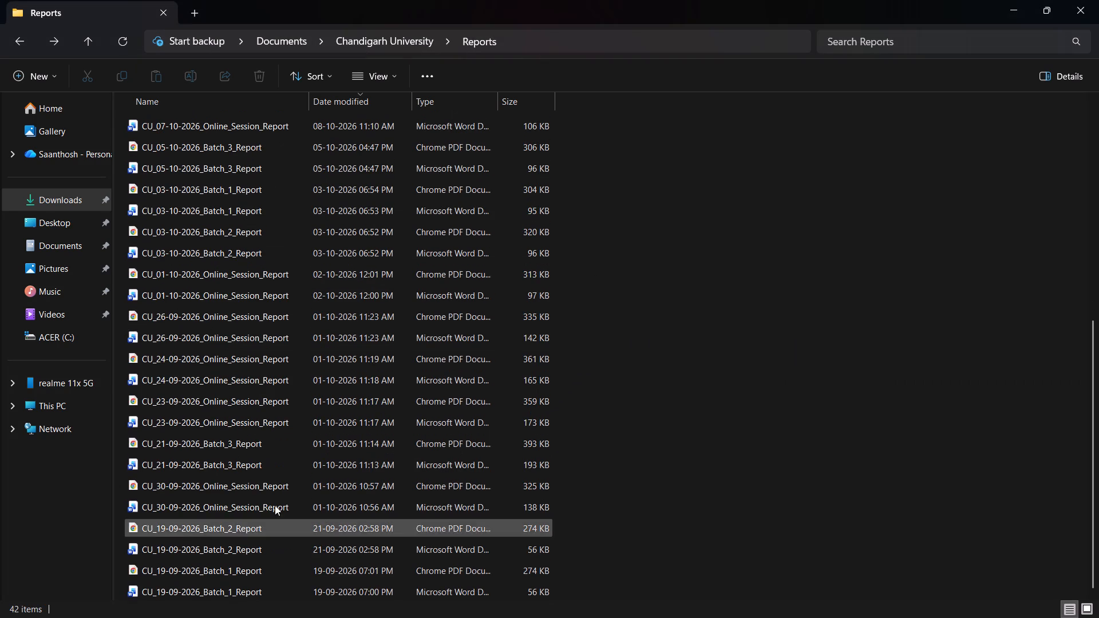
scroll(259, 498, down, 3)
scroll(806, 415, down, 3)
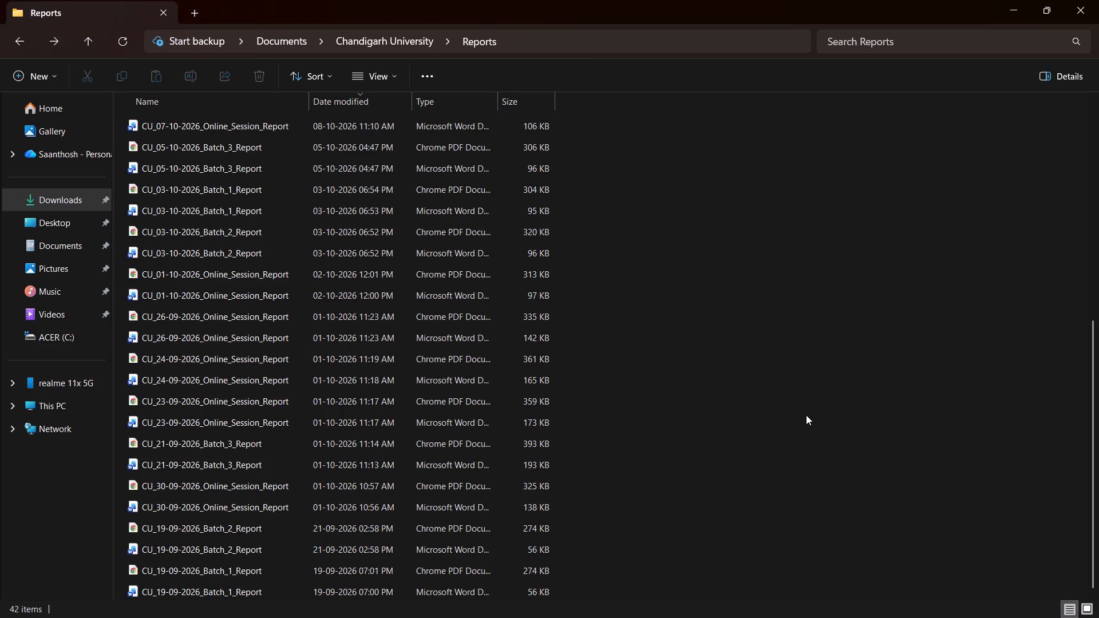
key(alt+Tab)
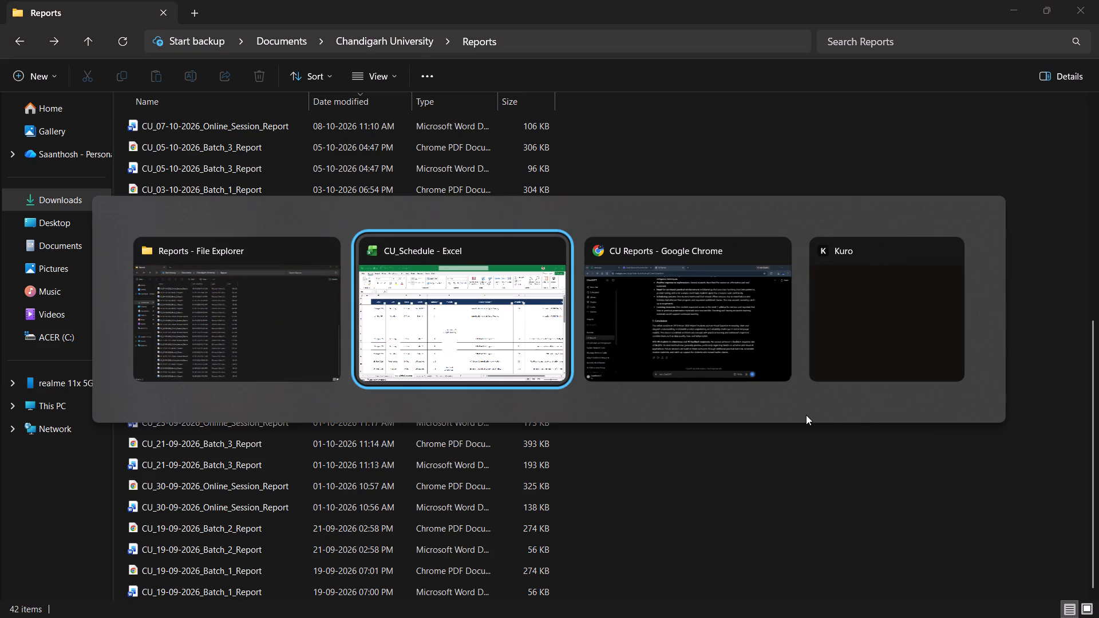
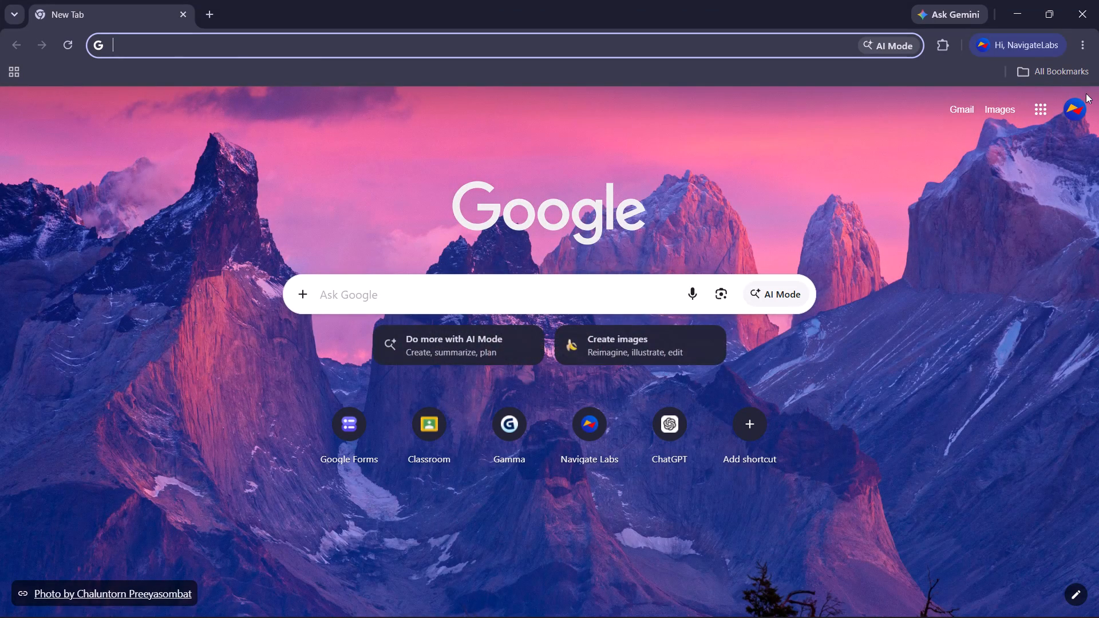
Bring up the Google apps list on the new Chrome tab to reach Google Drive.
click(1046, 105)
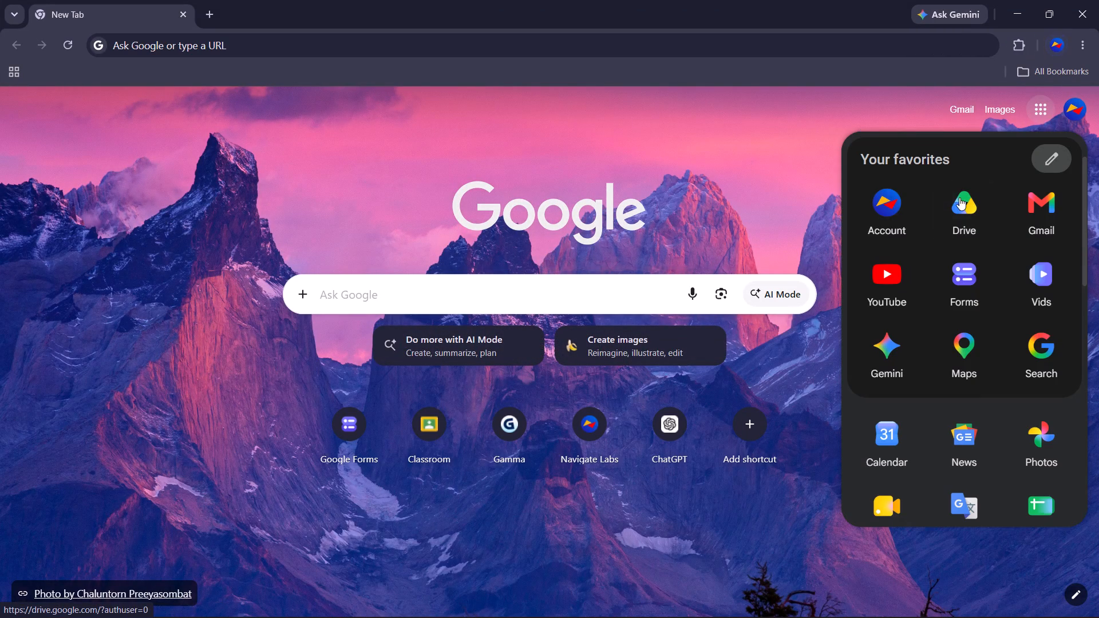
Open the CU Online Session Feedback (Responses) spreadsheet from Google Drive.
click(961, 205)
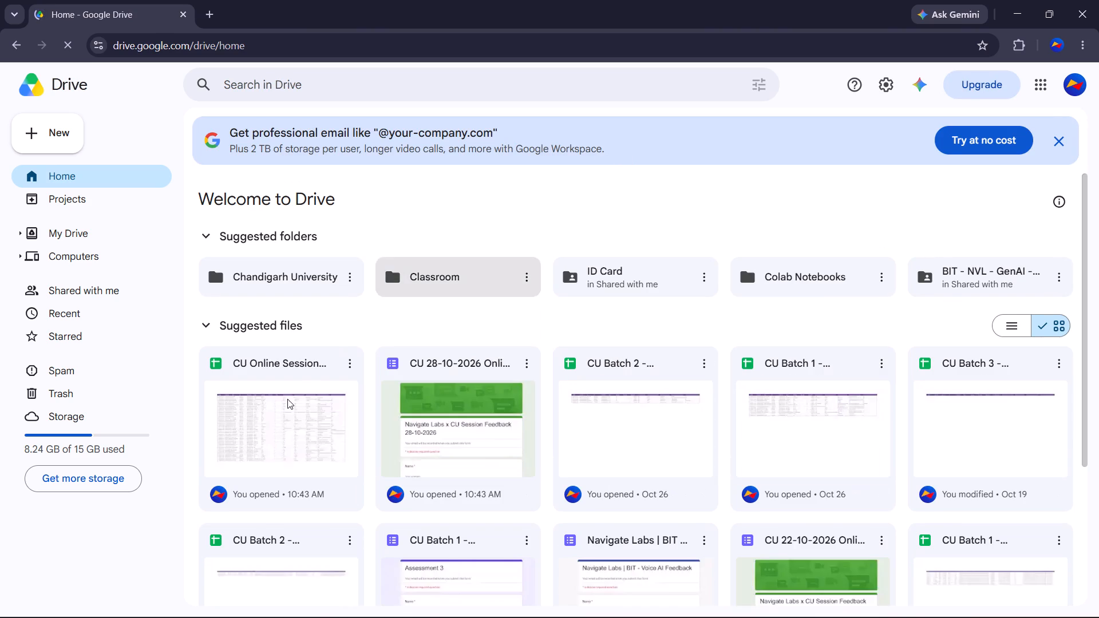
double_click(287, 399)
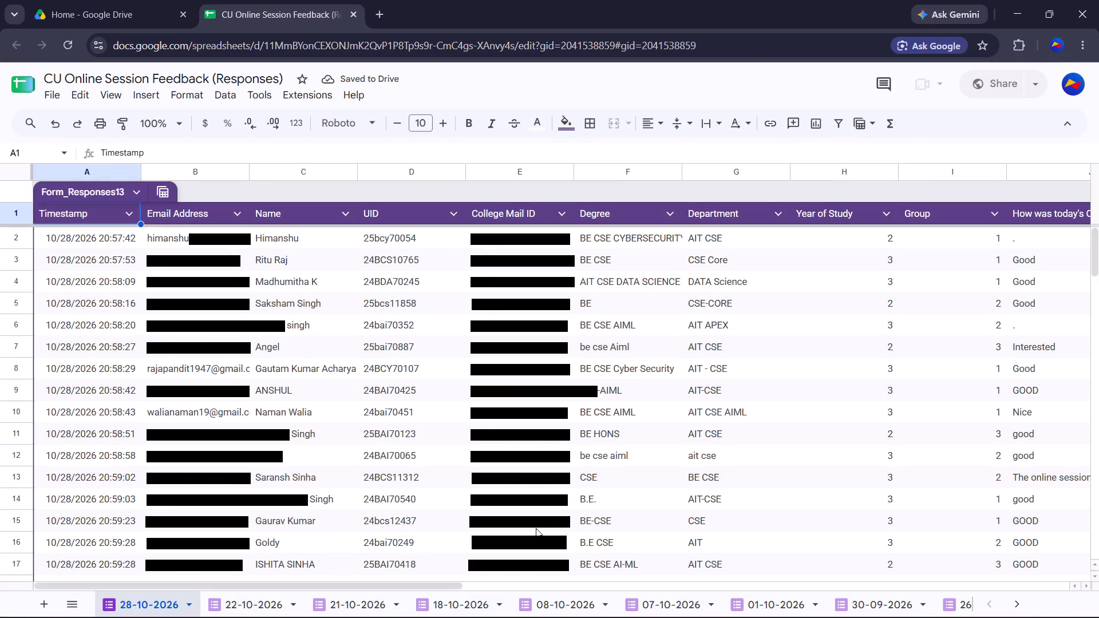
Go to the 16-09-2026 sheet of the feedback responses and select its entire response table.
scroll(577, 607, left, 7)
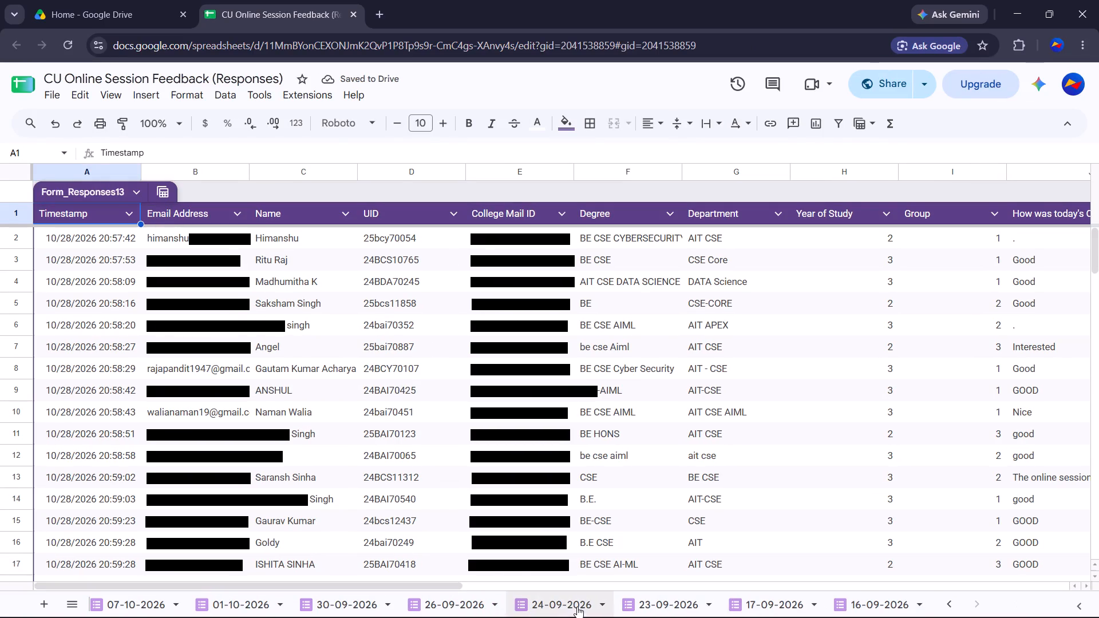
click(852, 605)
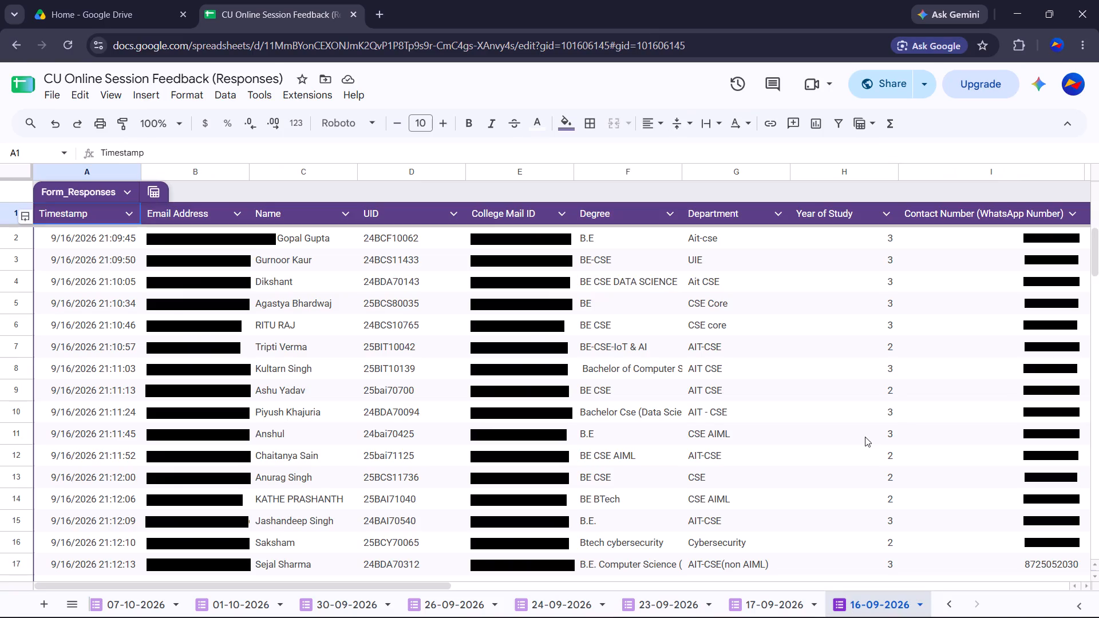
click(865, 437)
key(ctrl+a)
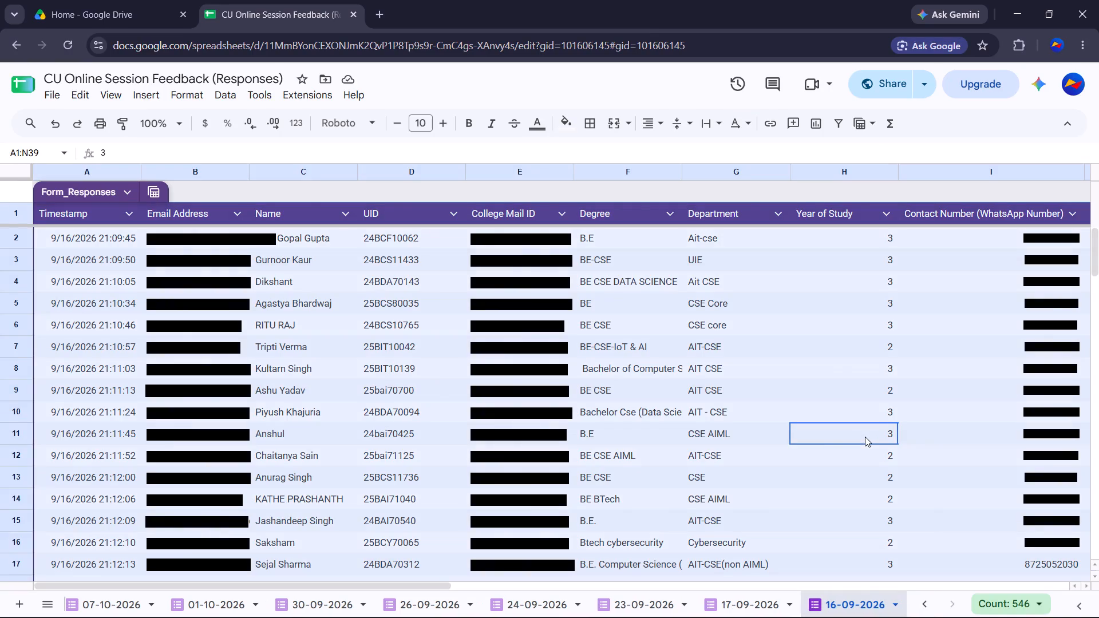
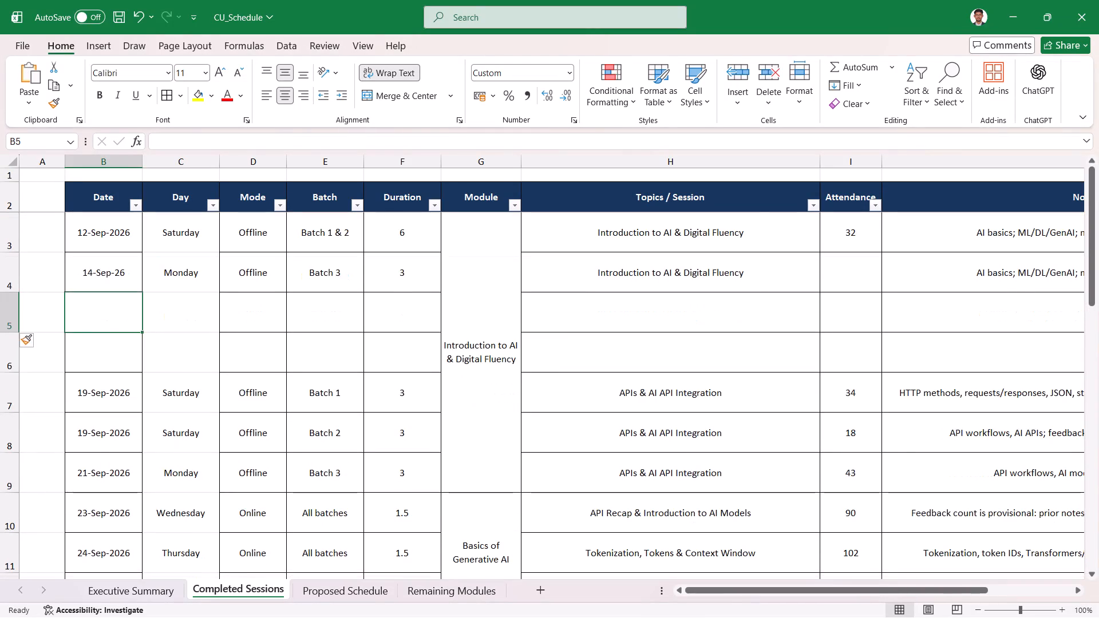
In the Completed Sessions sheet, check the Notes / Flags entry of the 14-Sep-26 Batch 3 session.
scroll(724, 331, left, 4)
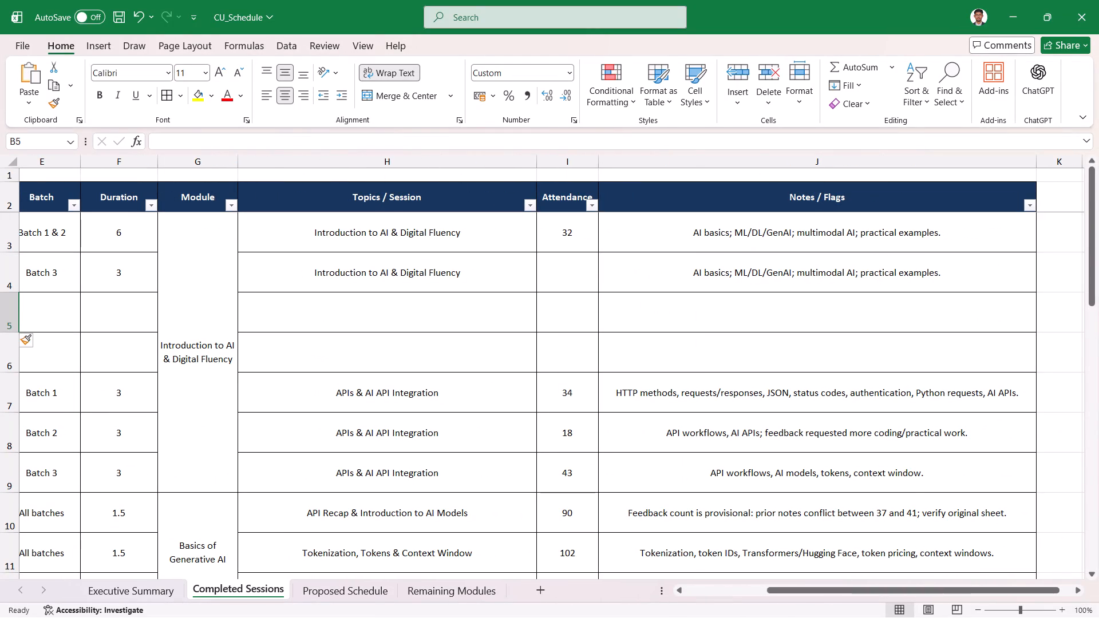
click(797, 273)
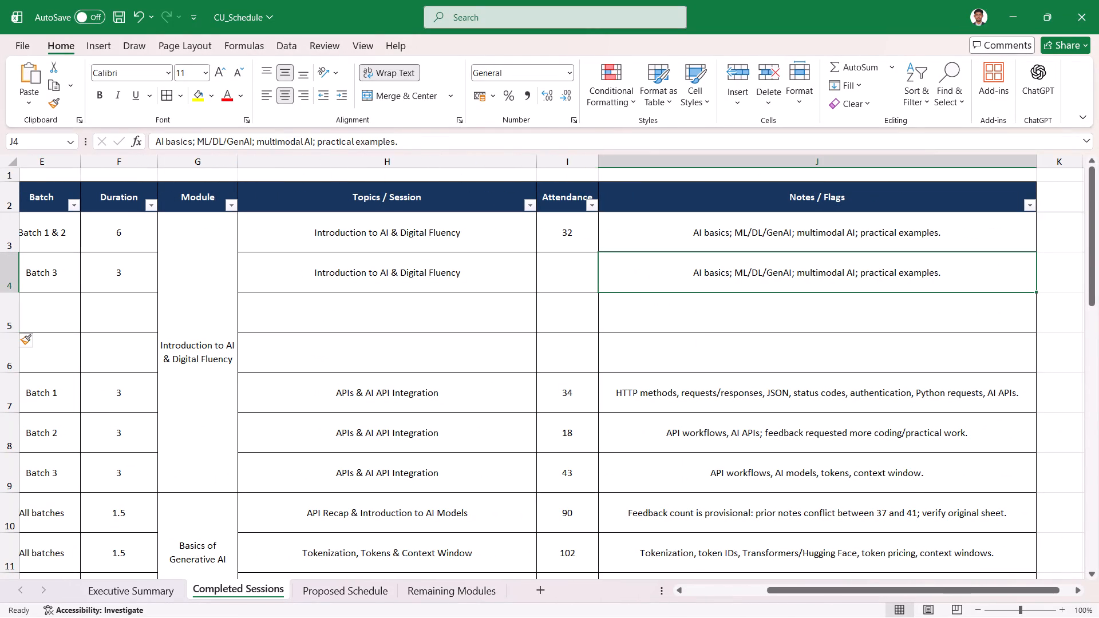
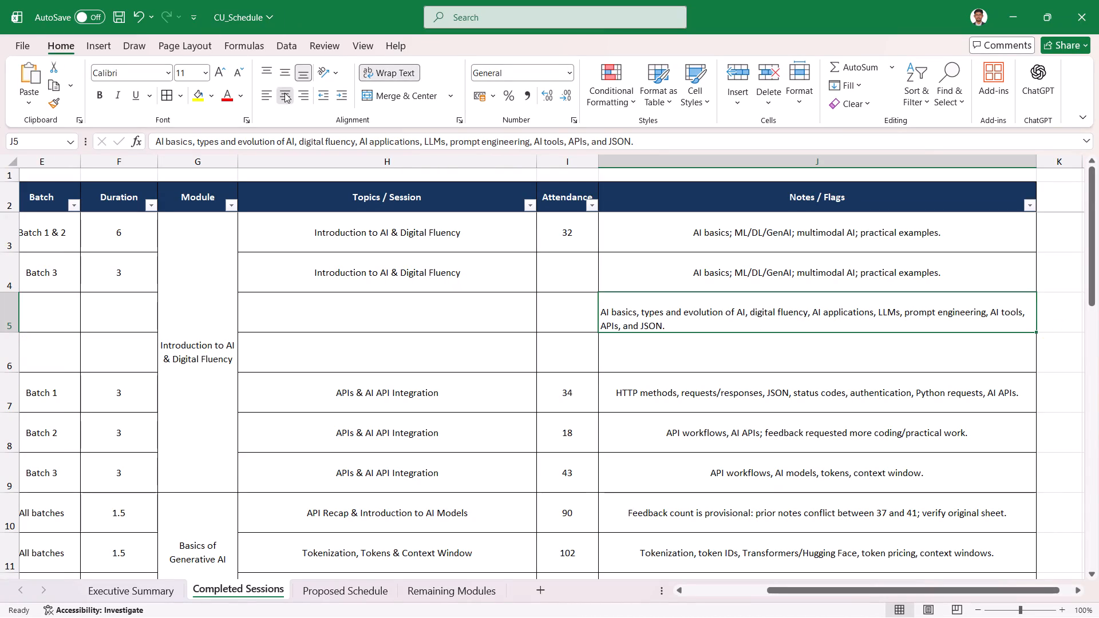
Middle-align the Notes / Flags entry in row 5 vertically.
click(283, 66)
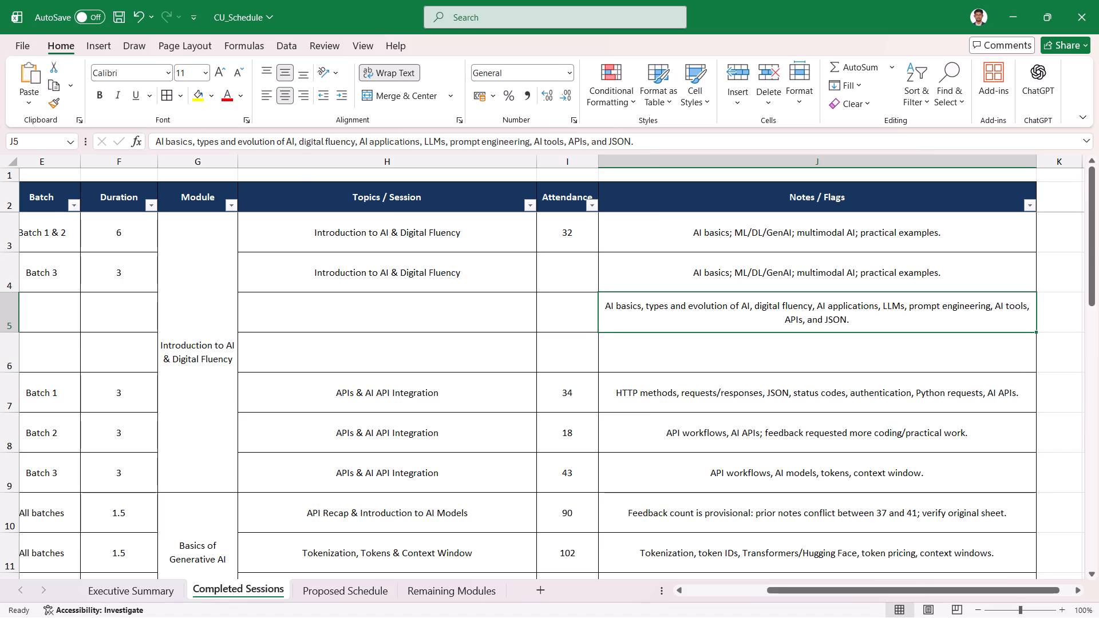
Copy the topic "Introduction to AI & Digital Fluency" from the 14-Sep-26 session into the Topics / Session cell of row 5.
scroll(267, 269, right, 2)
click(459, 318)
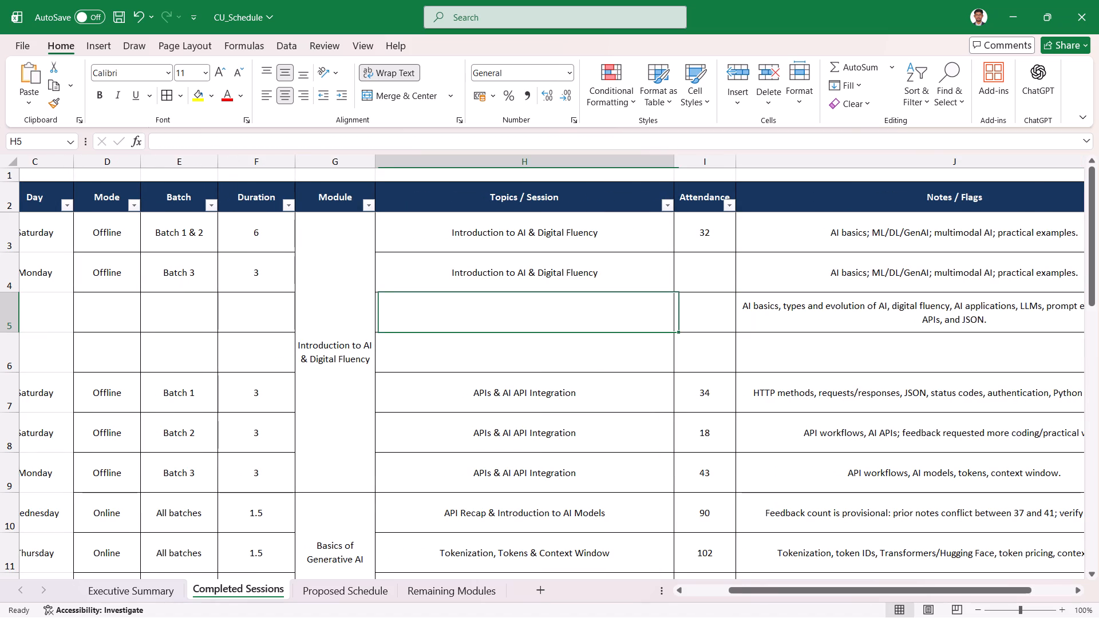
click(560, 280)
key(ctrl+c)
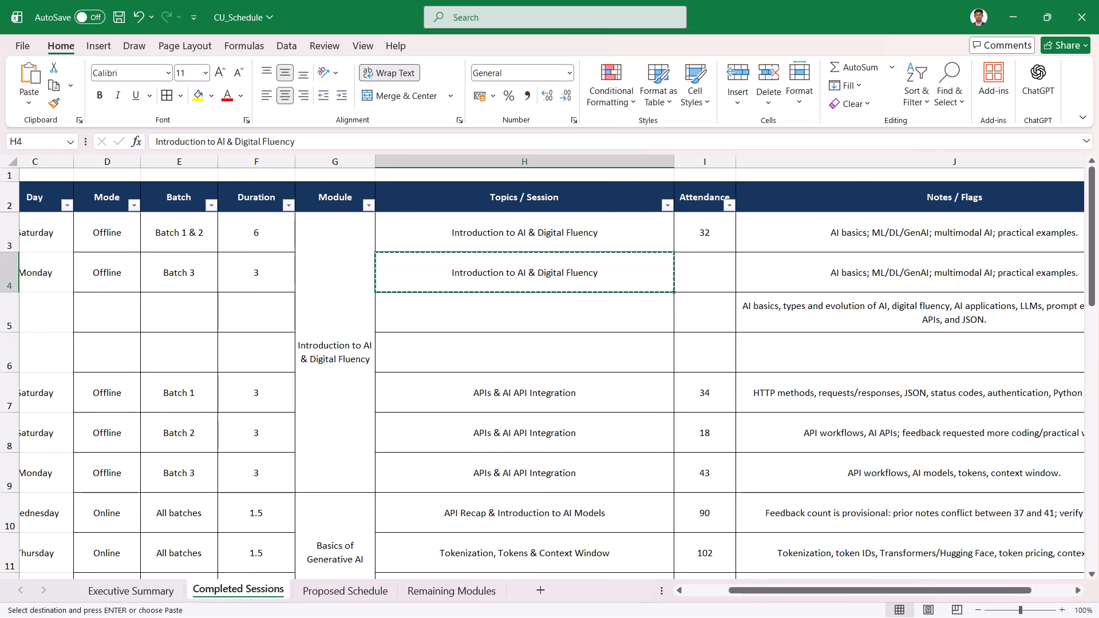
key(Down)
key(ctrl+v)
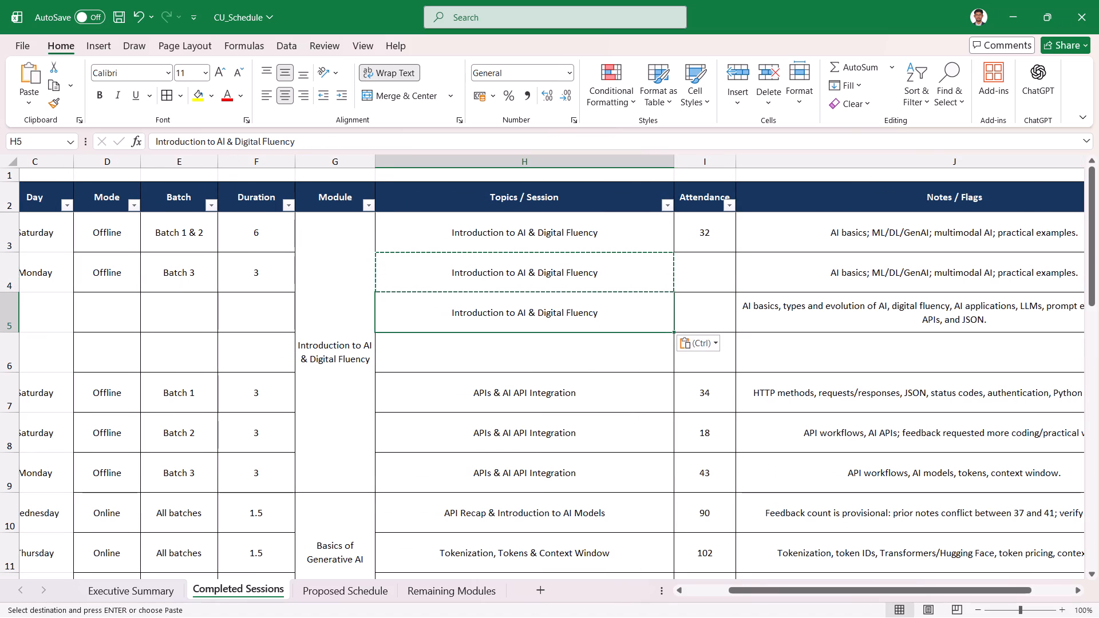
Fill the two blank Date cells below 14-Sep-26 with 16-Sep-26 in row 5 and 17-Sep-26 in row 6.
scroll(250, 314, right, 2)
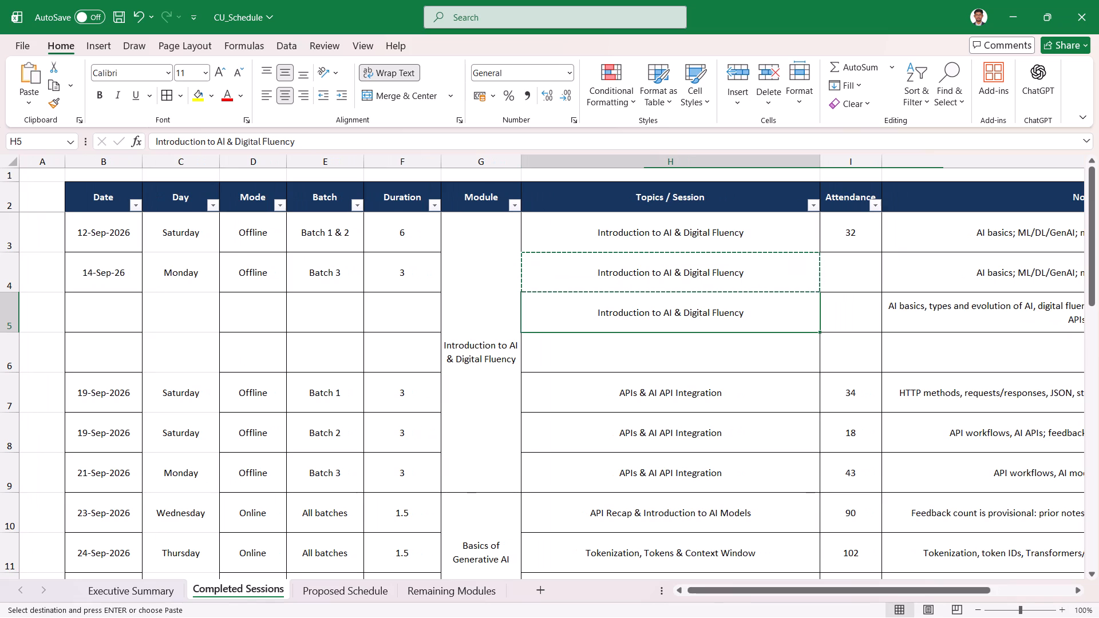
click(113, 302)
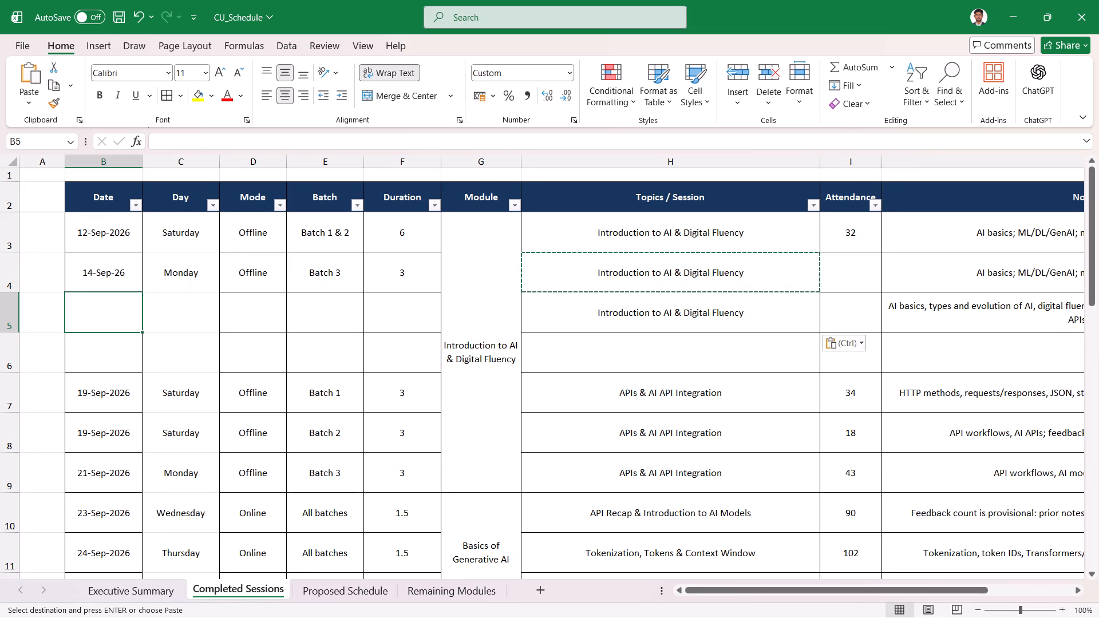
click(124, 272)
drag(141, 293, 126, 362)
click(114, 300)
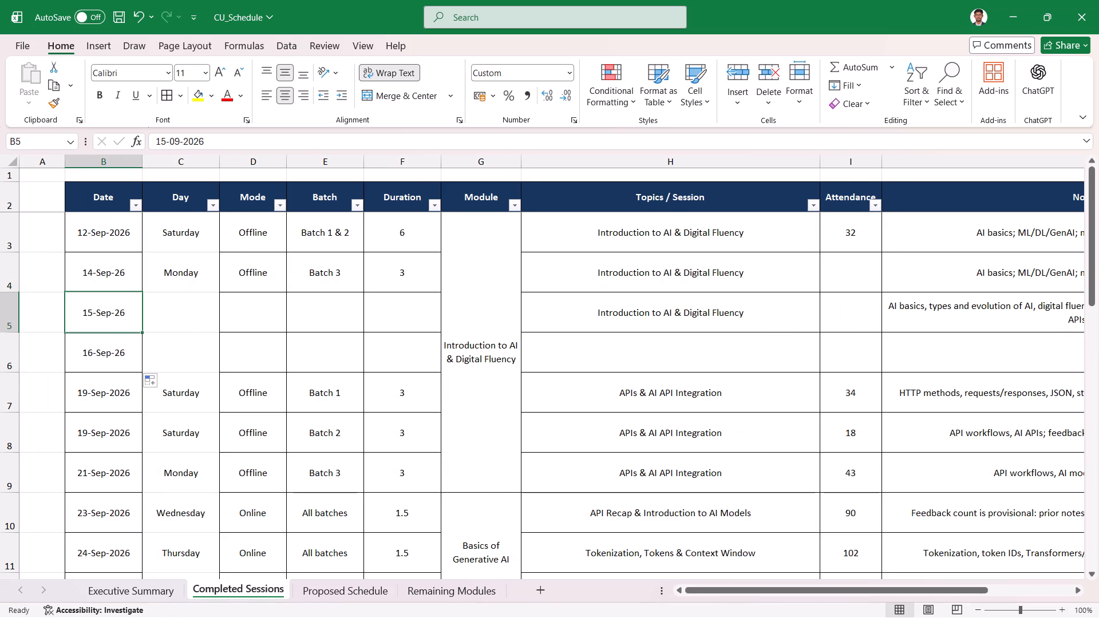
double_click(92, 312)
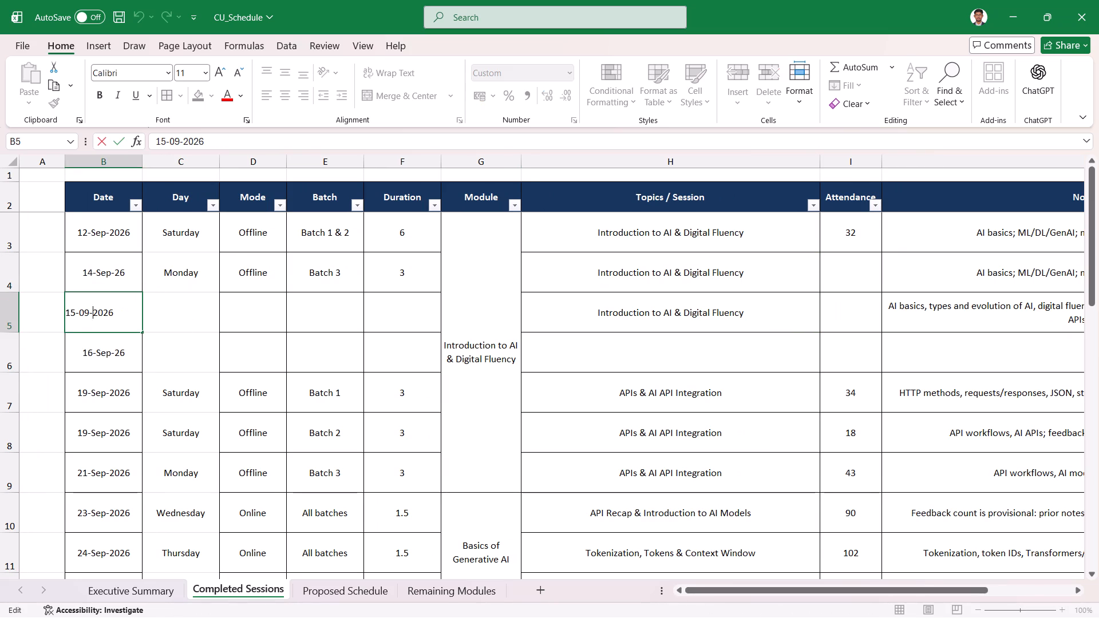
click(76, 312)
key(BackSpace)
key(6)
key(Return)
double_click(93, 347)
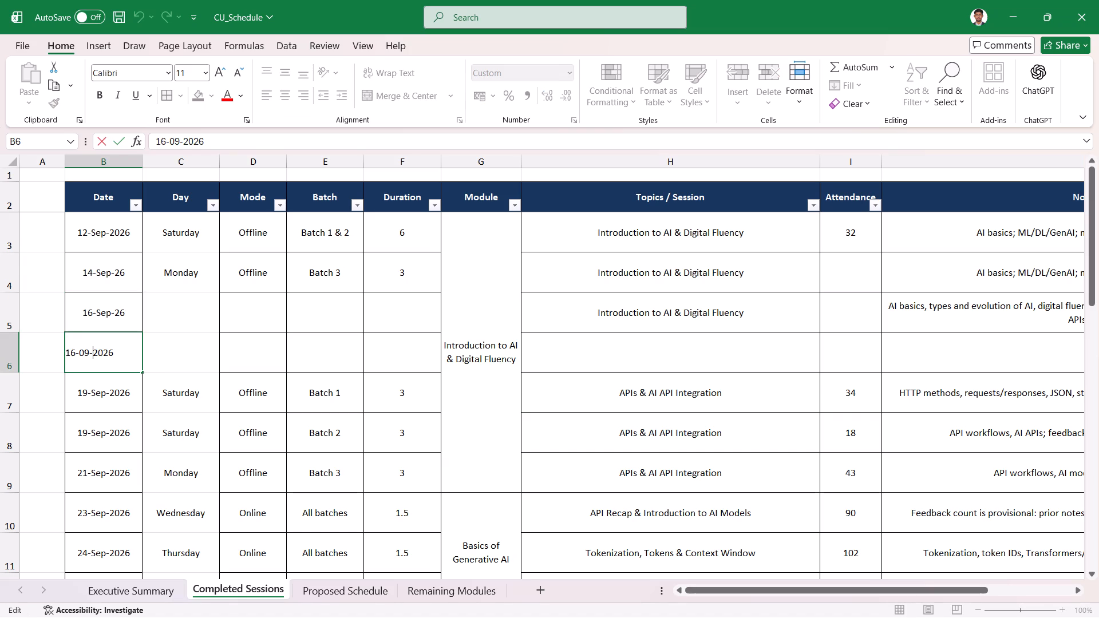
click(74, 348)
key(BackSpace)
key(7)
key(Return)
Enter Wednesday as the day for the 16-Sep-26 session and Thursday for the 17-Sep-26 session.
click(192, 307)
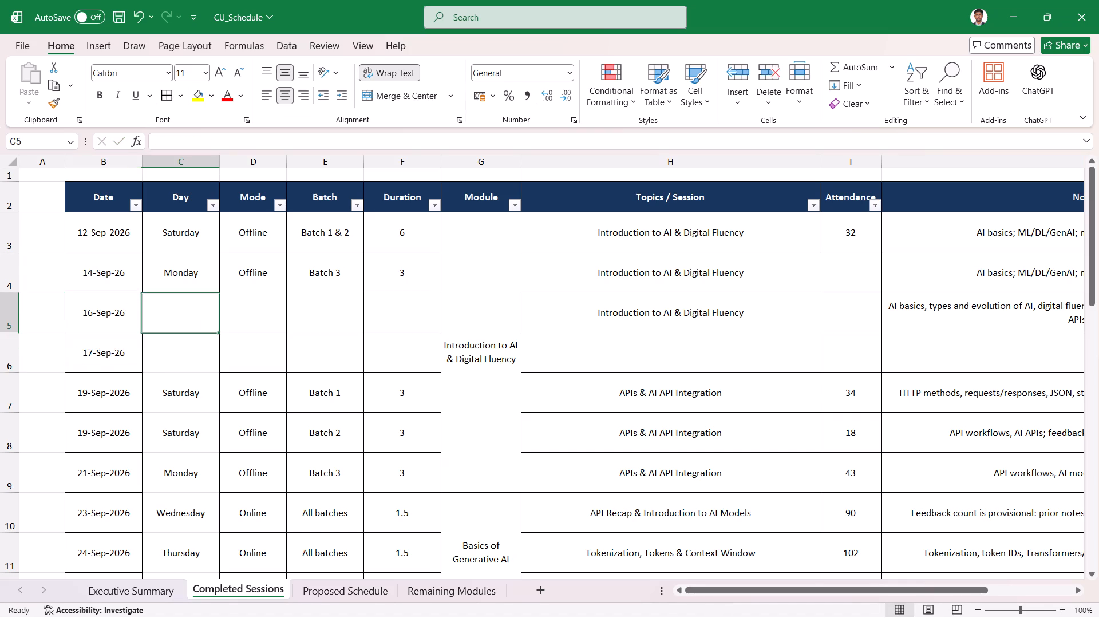
text(We)
key(Return)
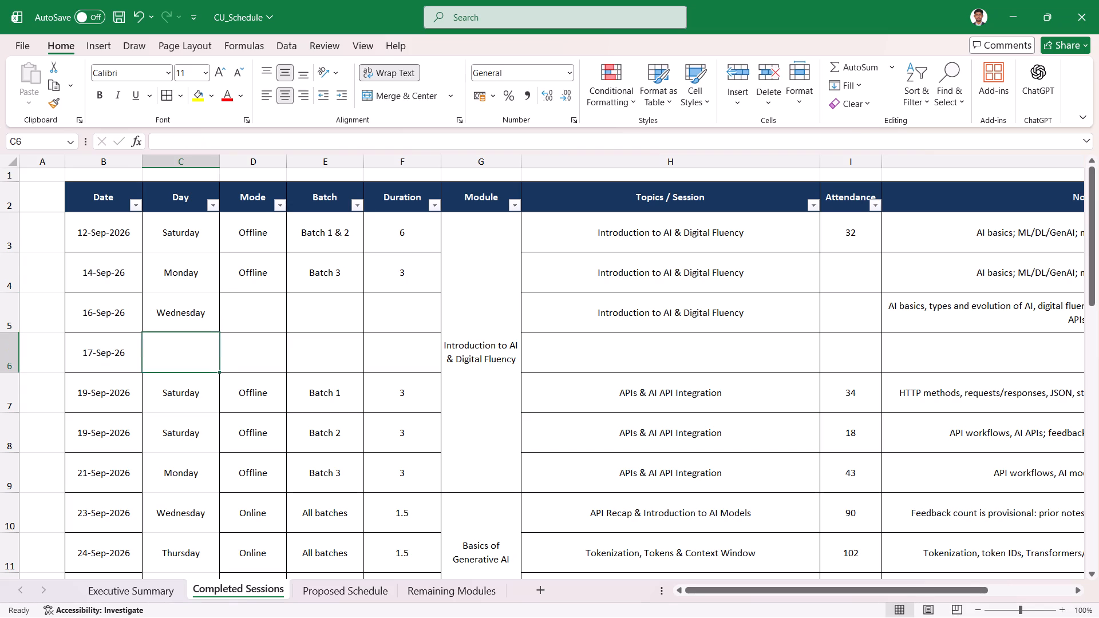
text(Th)
key(Return)
Set the Mode of the 16-Sep-26 and 17-Sep-26 sessions to Online.
click(252, 310)
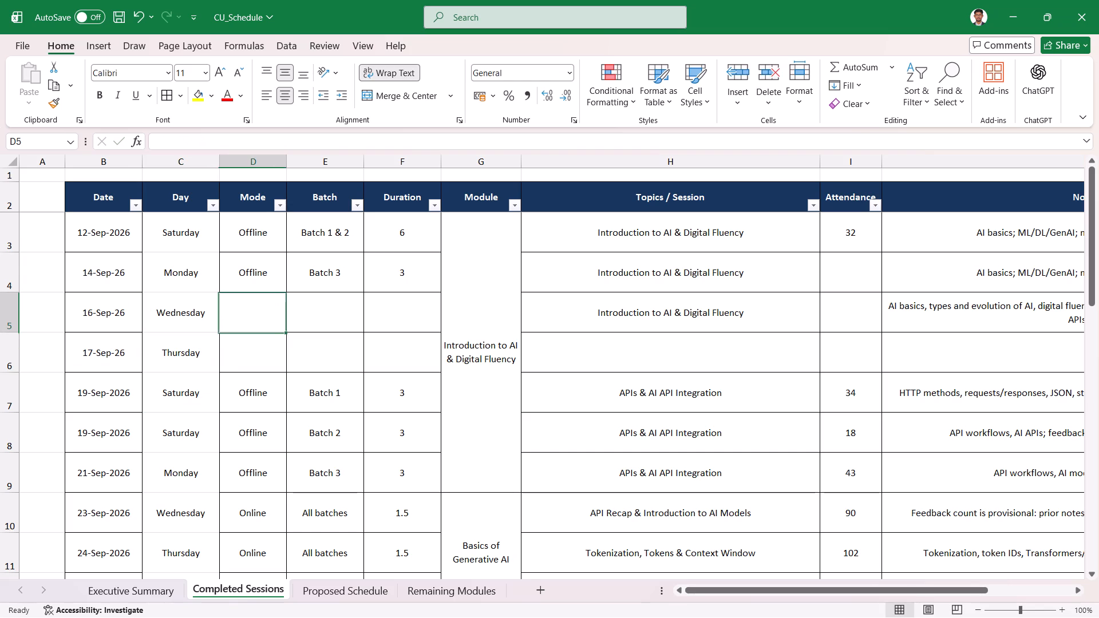
text(On)
key(Return)
text(On)
key(Return)
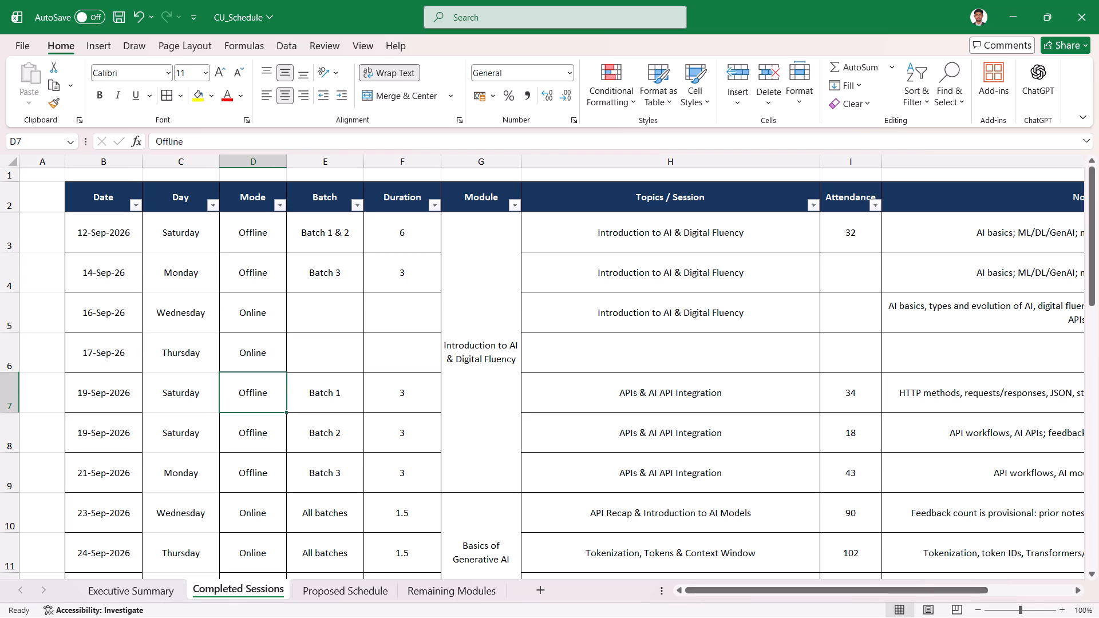
Set the Batch of the 16-Sep-26 and 17-Sep-26 sessions to All batches.
click(324, 326)
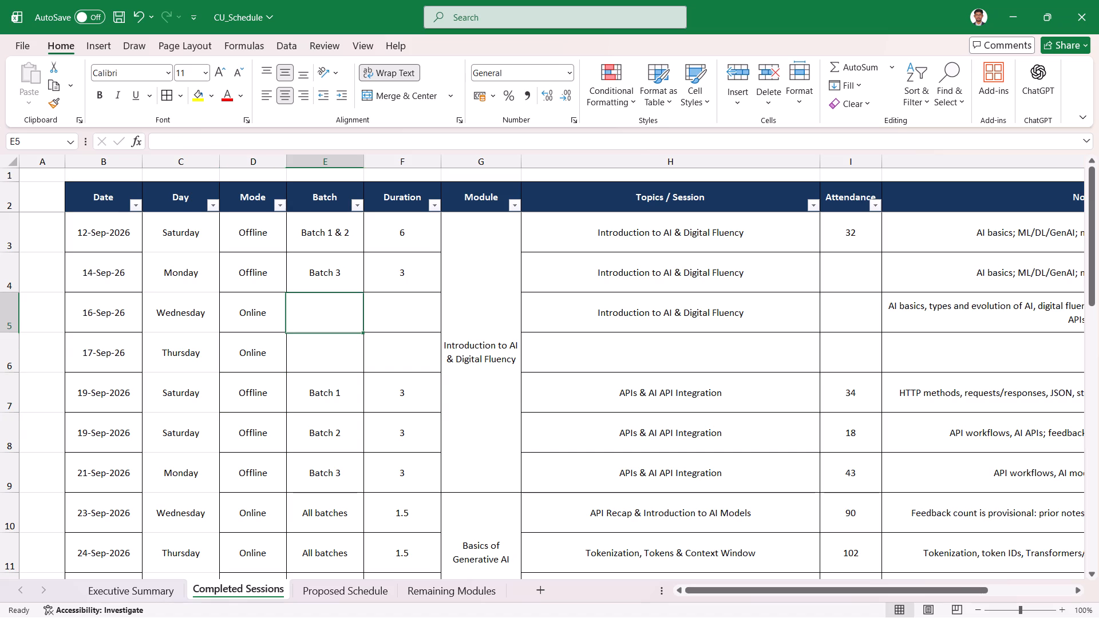
text(All)
key(Return)
key(shift+a)
key(Return)
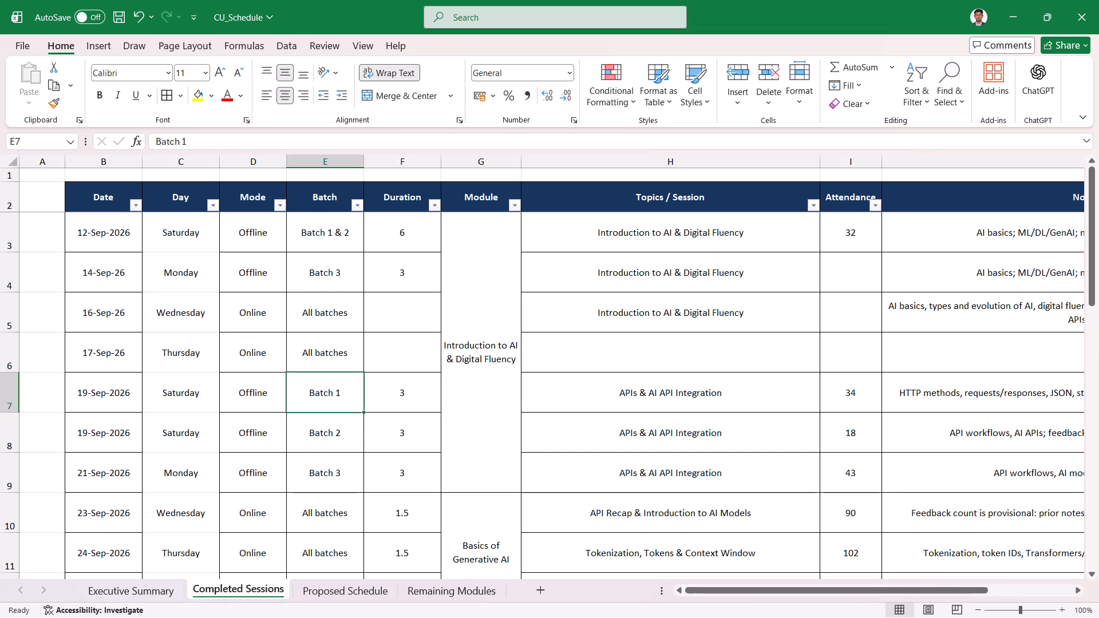
Set the Duration of the 16-Sep-26 and 17-Sep-26 sessions to 1.5.
click(398, 317)
text(1.5)
key(Return)
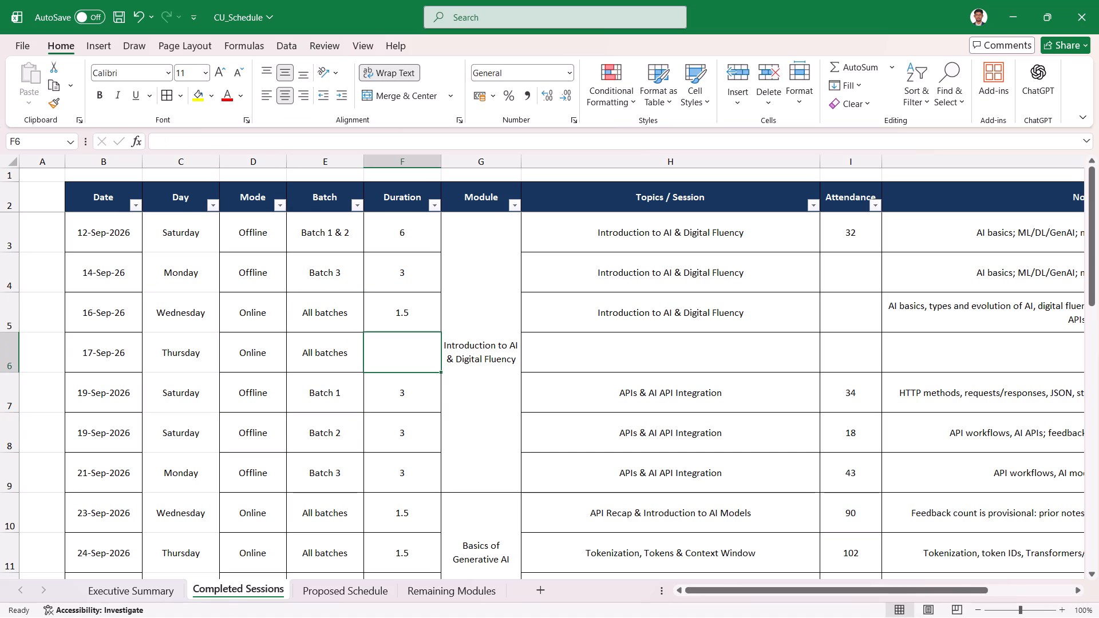
text(1.)
key(5)
key(Return)
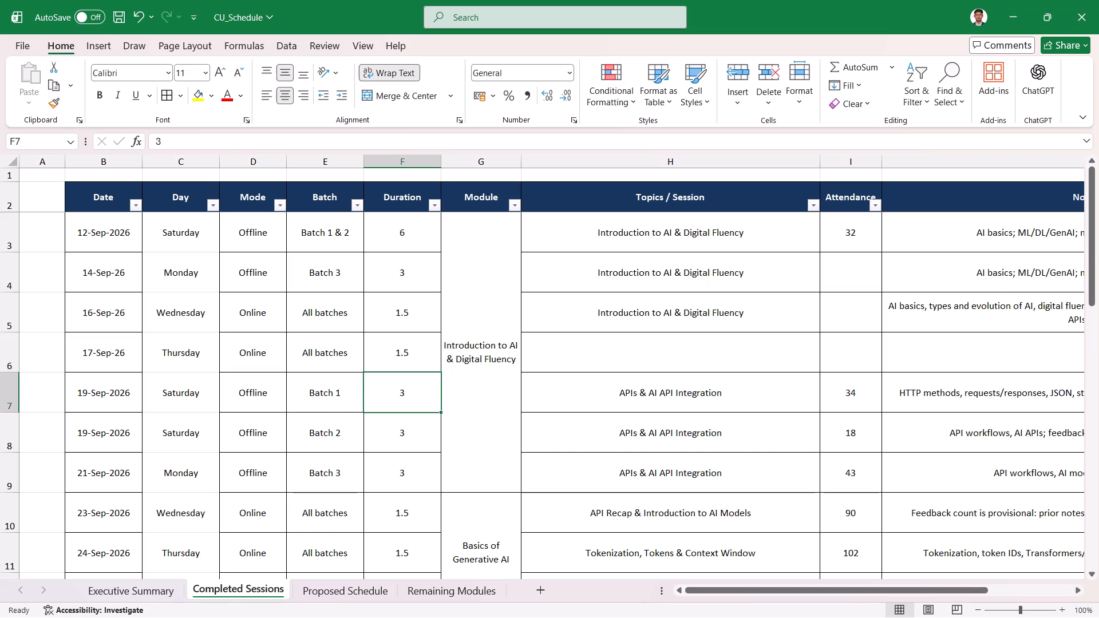
Copy the topic "Introduction to AI & Digital Fluency" from the 16-Sep-26 session to the 17-Sep-26 session.
click(671, 316)
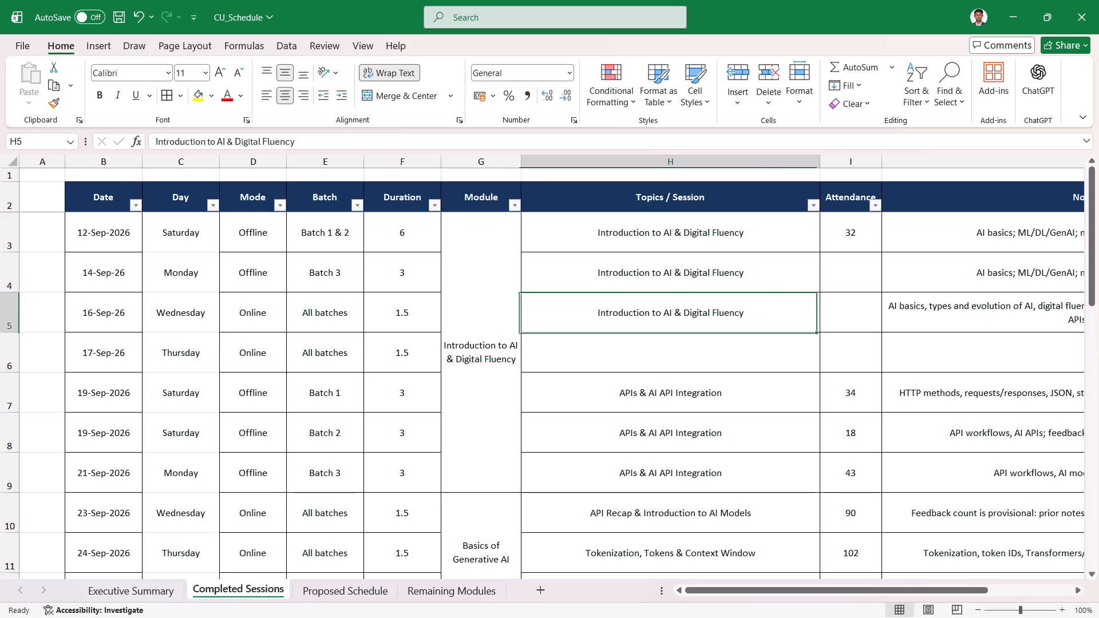
key(ctrl+c)
click(660, 348)
key(ctrl+v)
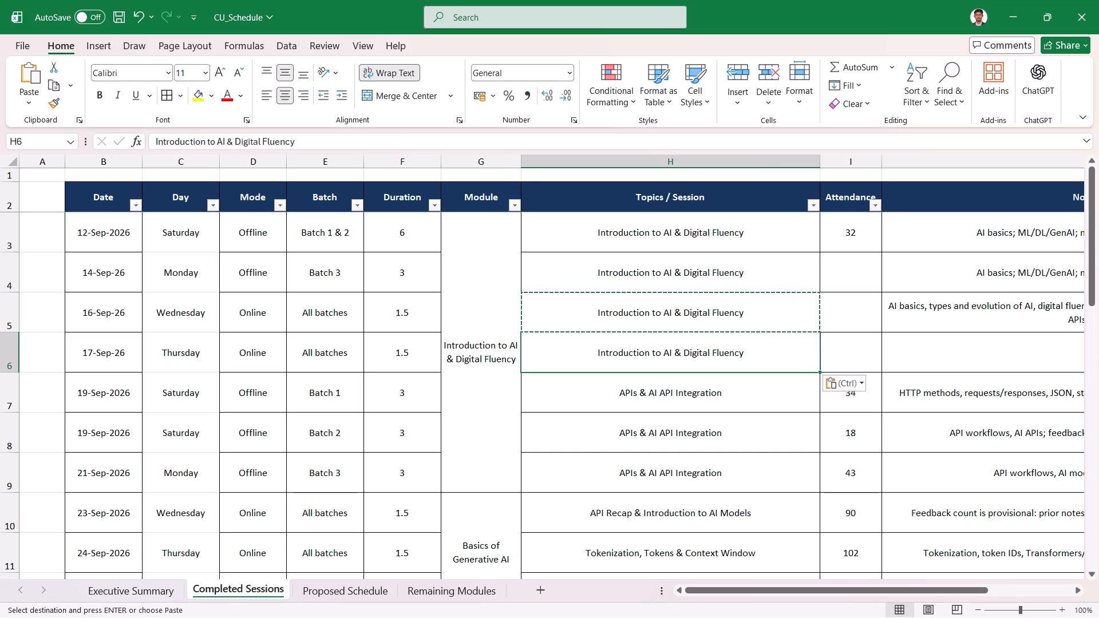
Switch to the CU Online Session Feedback responses in Chrome and copy all data from the 17-09-2026 sheet.
click(932, 360)
key(alt+Tab)
key(alt+Tab)
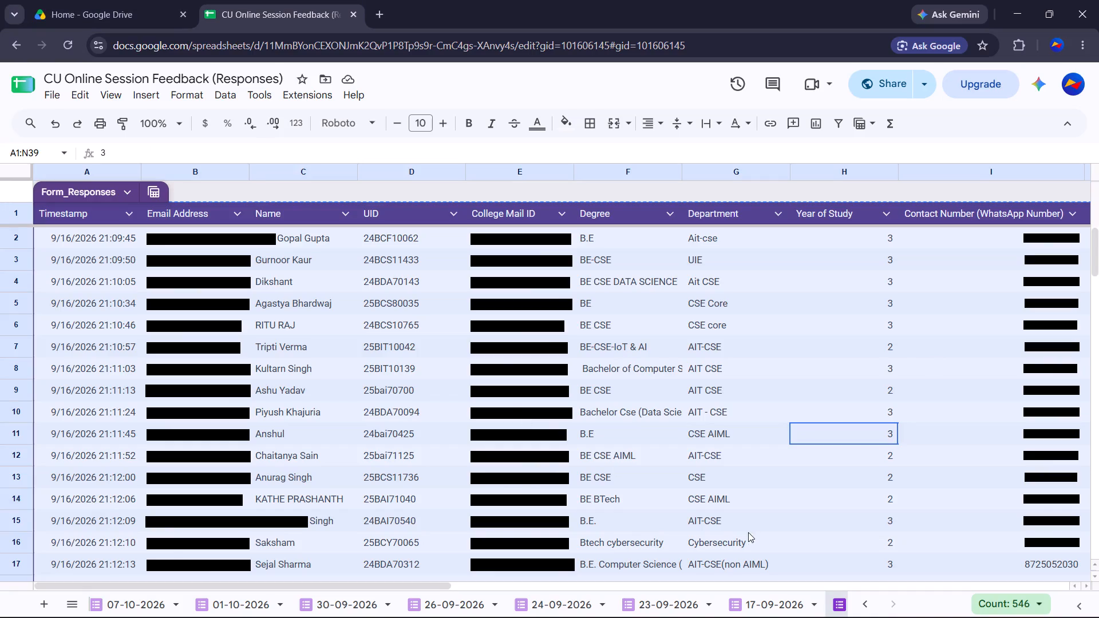
click(770, 598)
click(626, 398)
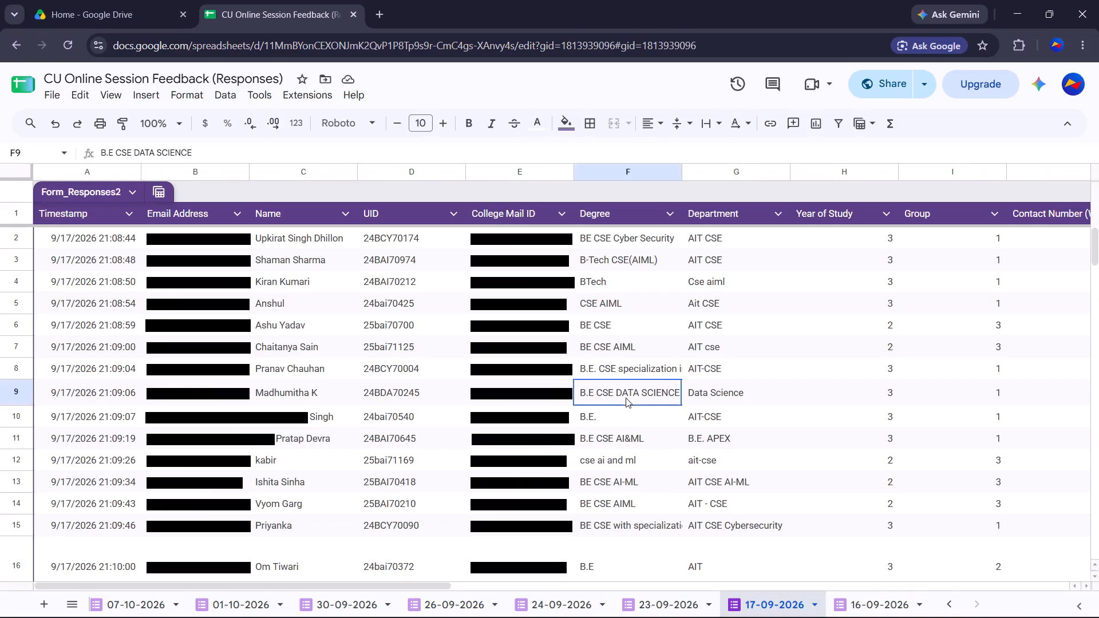
key(ctrl+a)
key(ctrl+c)
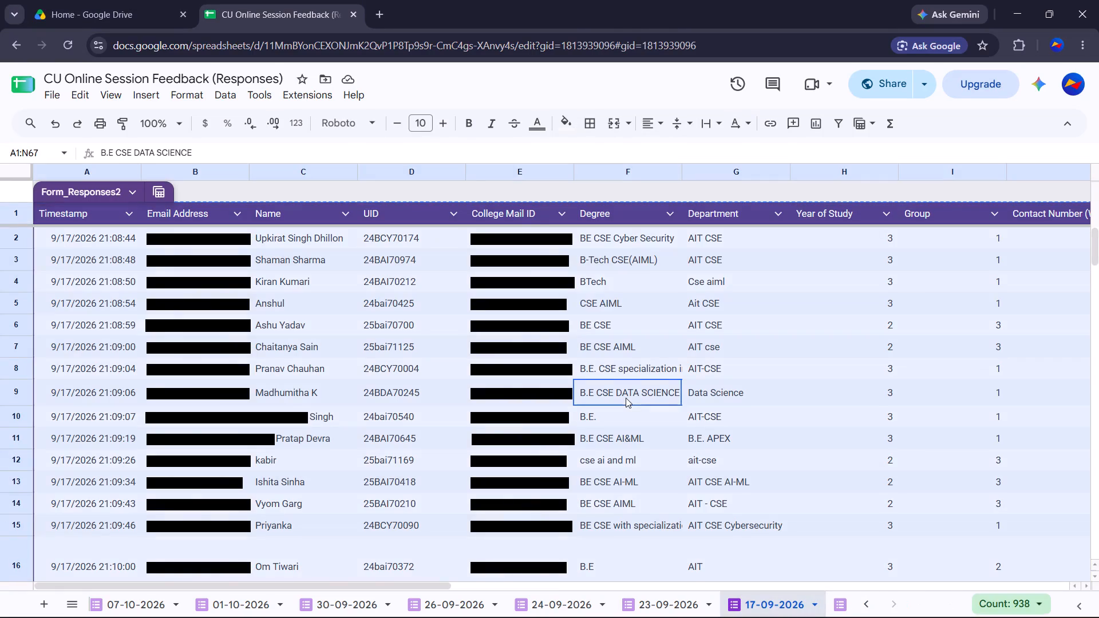
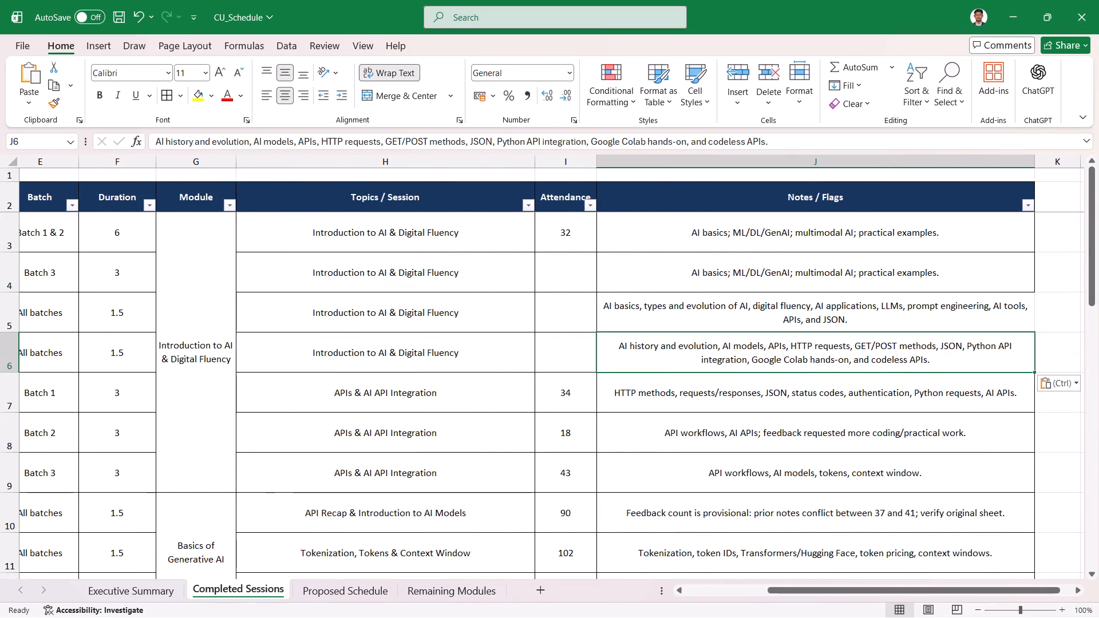
Apply all borders to the entire session table on the Completed Sessions sheet, including the Day and Duration columns.
click(910, 411)
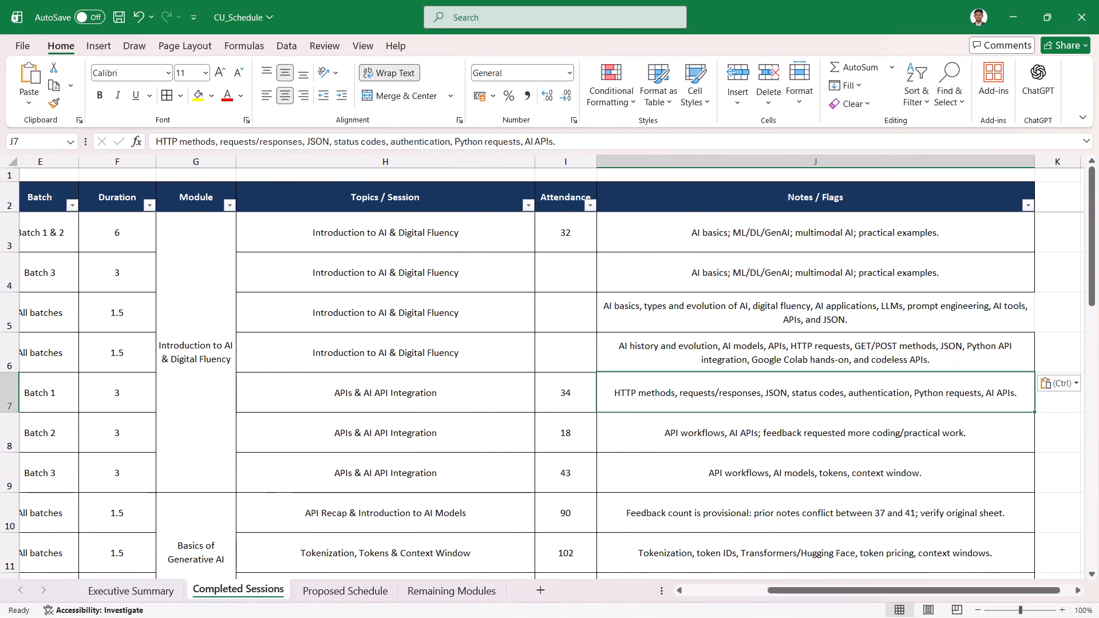
scroll(754, 388, right, 4)
scroll(479, 396, down, 6)
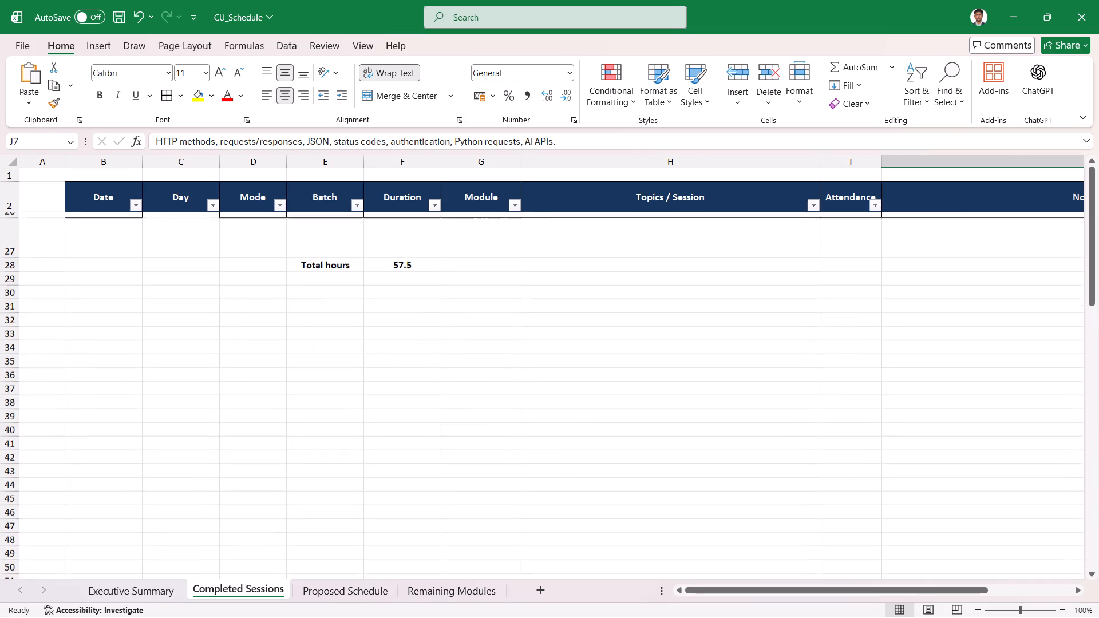
scroll(479, 396, up, 2)
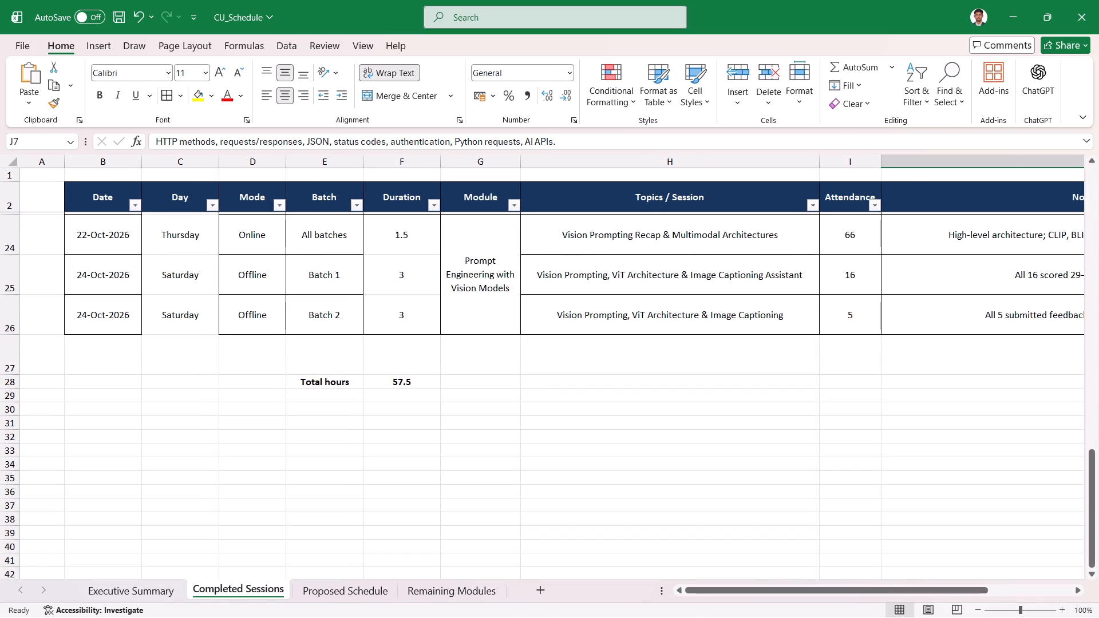
scroll(521, 390, up, 1)
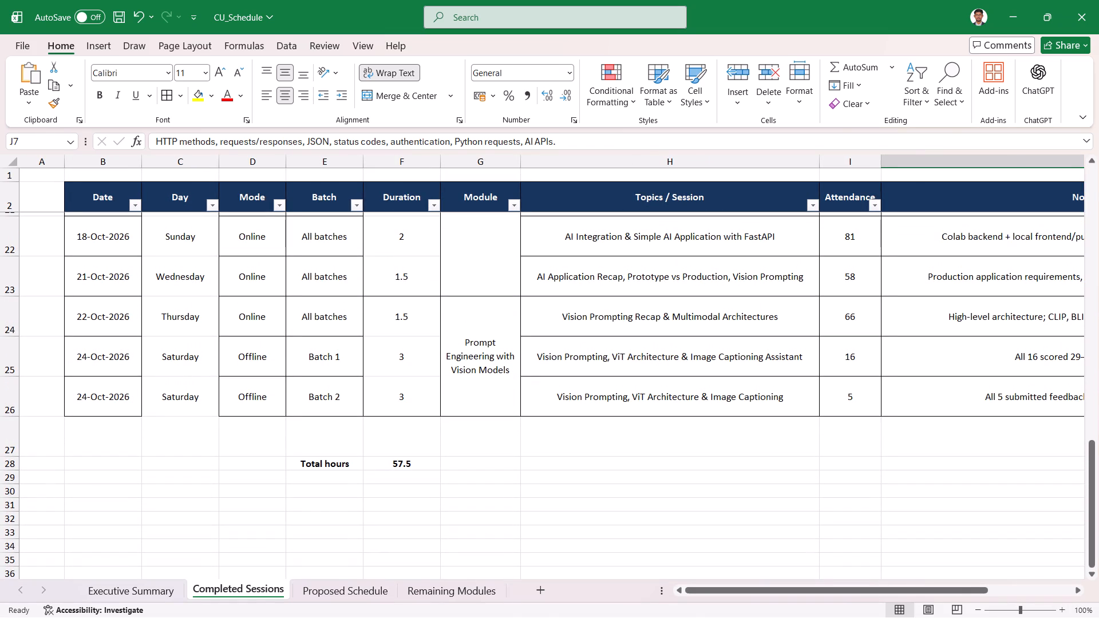
scroll(565, 389, up, 1)
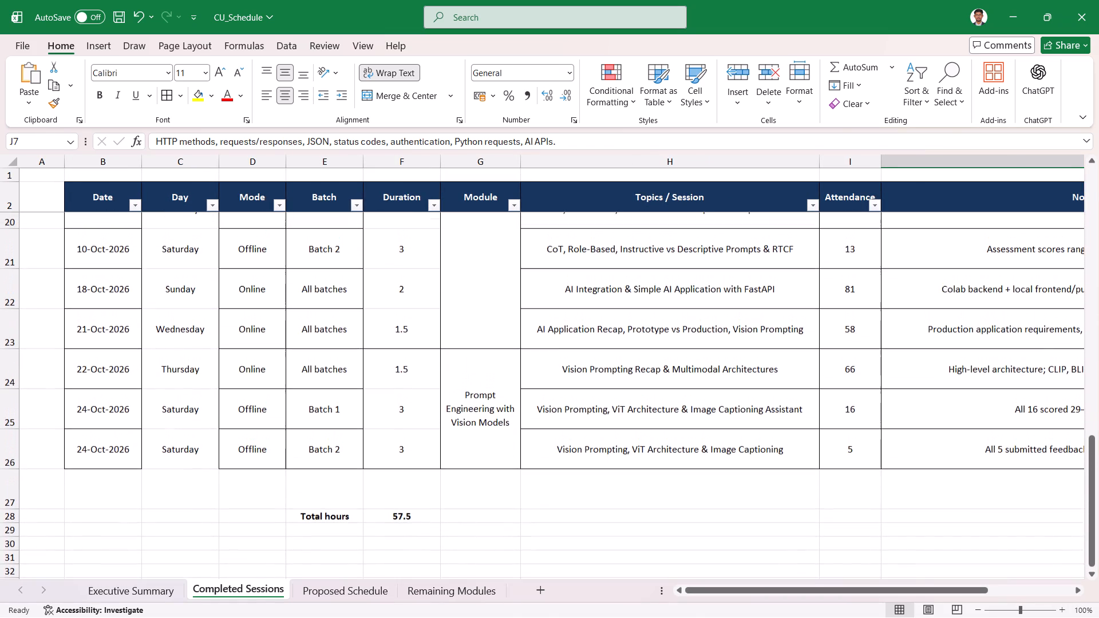
scroll(565, 389, up, 1)
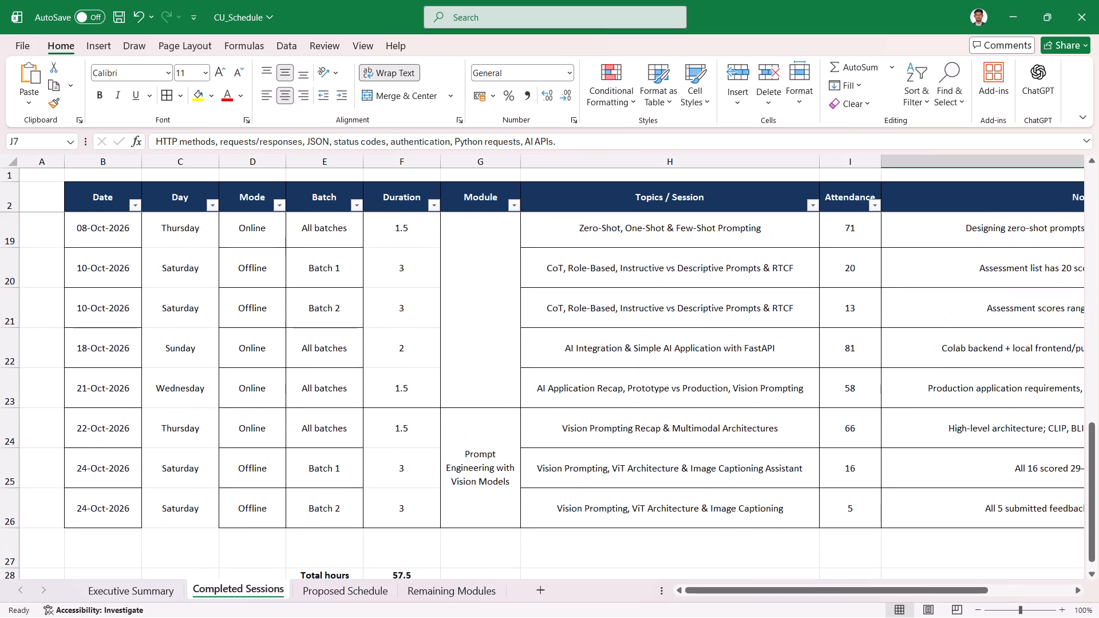
click(120, 478)
key(ctrl+a)
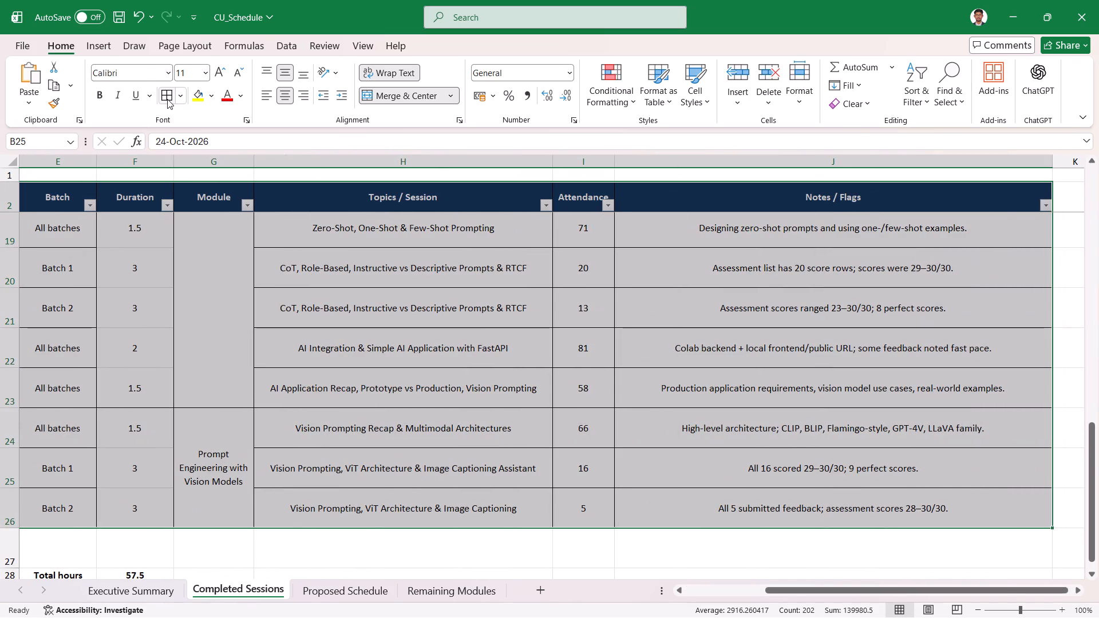
click(167, 99)
Increase the font size of the entire Completed Sessions table to 12.
scroll(339, 379, right, 1)
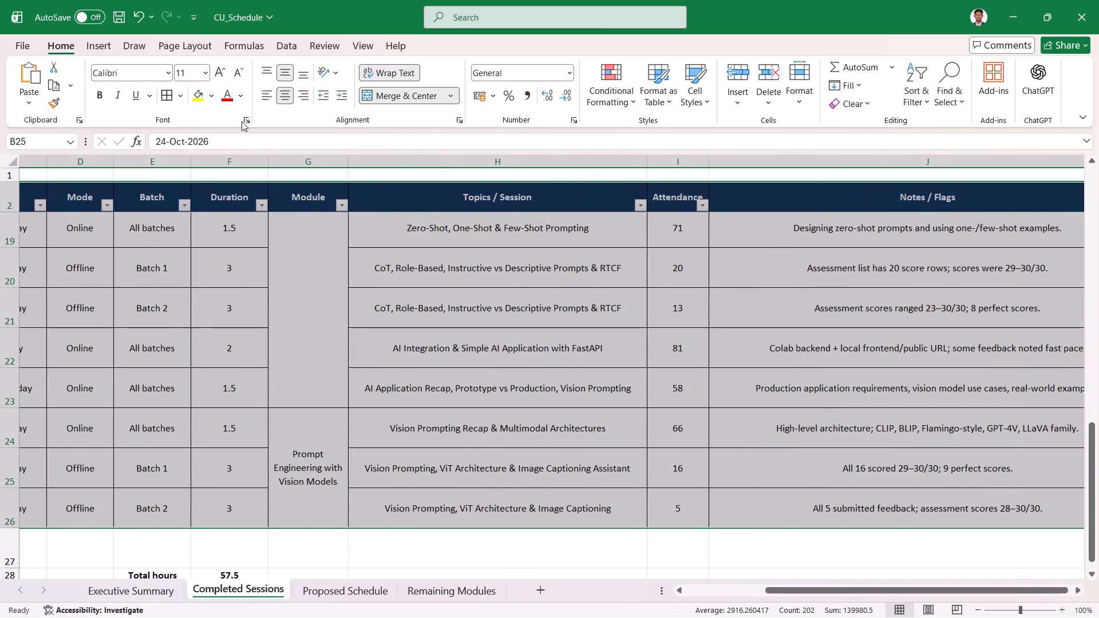
click(215, 74)
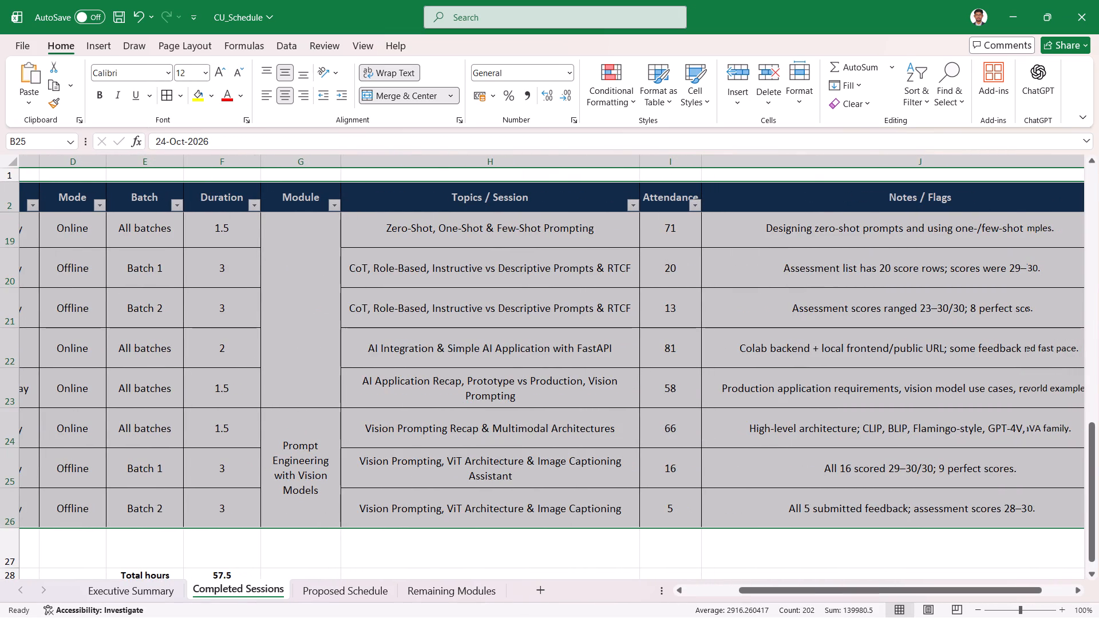
scroll(389, 498, right, 3)
click(472, 418)
Select the empty Attendance cell of the 14-Sep-26 Batch 3 session.
scroll(472, 418, up, 6)
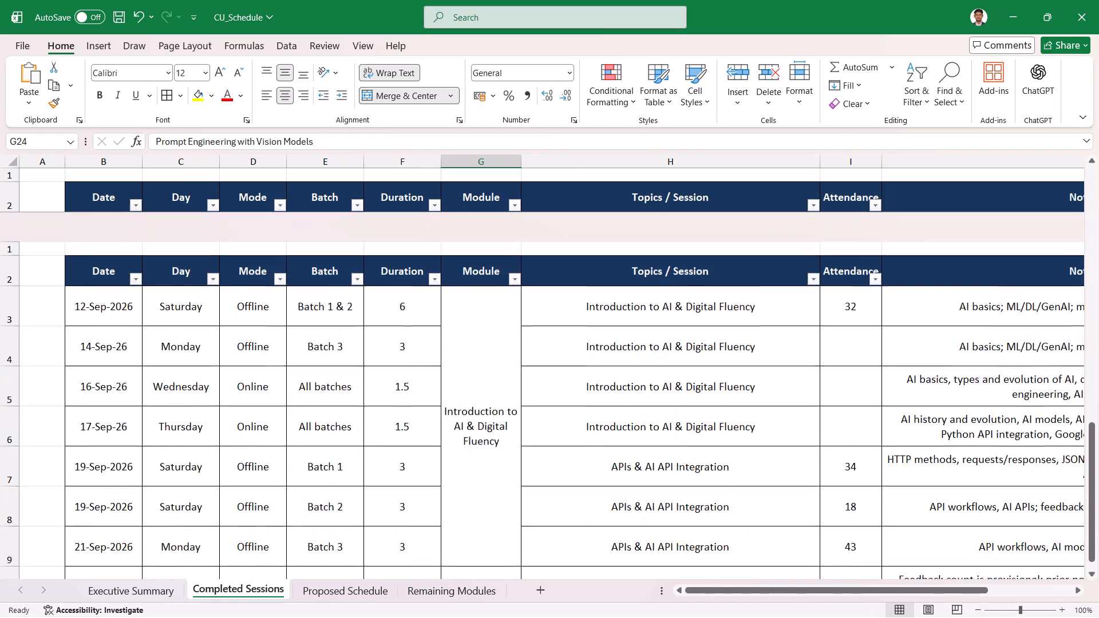
scroll(472, 418, left, 3)
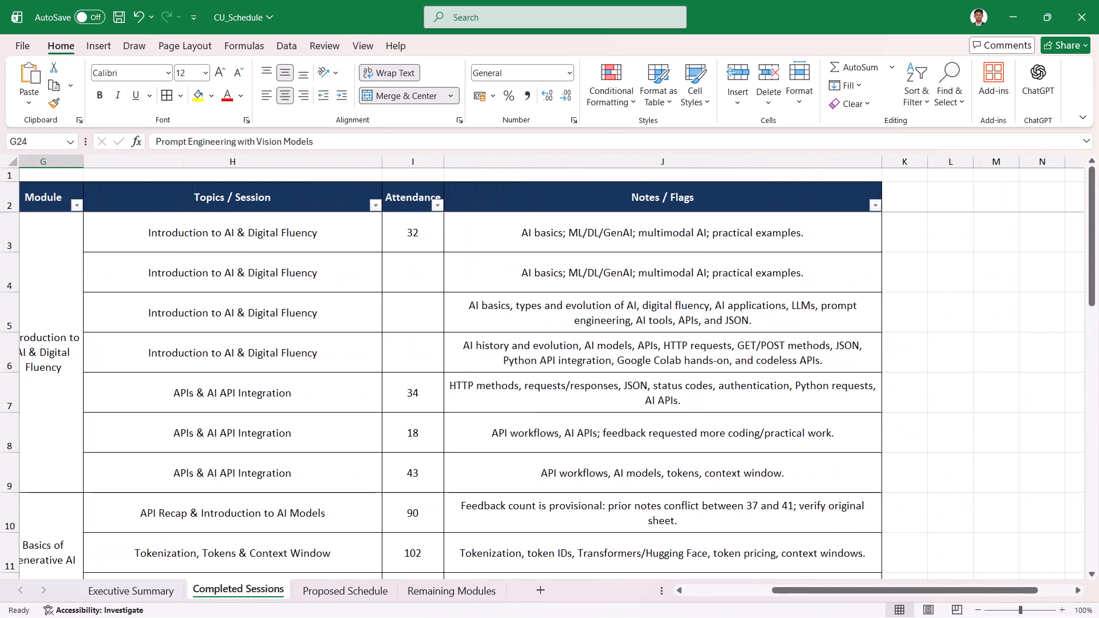
click(417, 290)
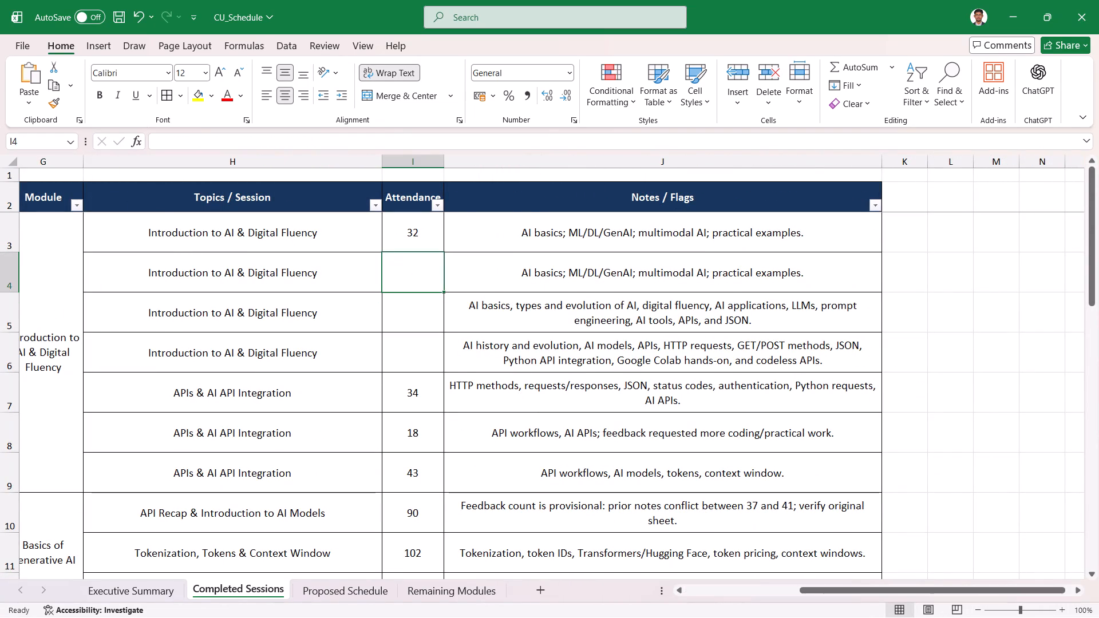
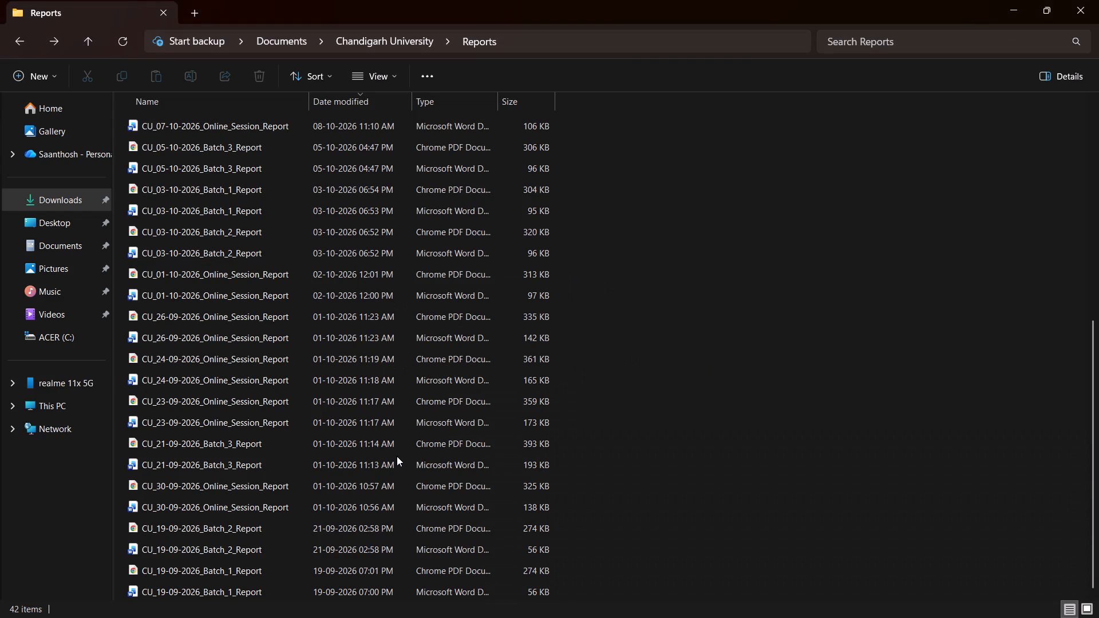
Check the September reports in the Reports folder, set the 14-Sep-26 Batch 3 session's attendance to 20 in CU_Schedule, and save.
scroll(397, 456, down, 5)
scroll(341, 448, down, 1)
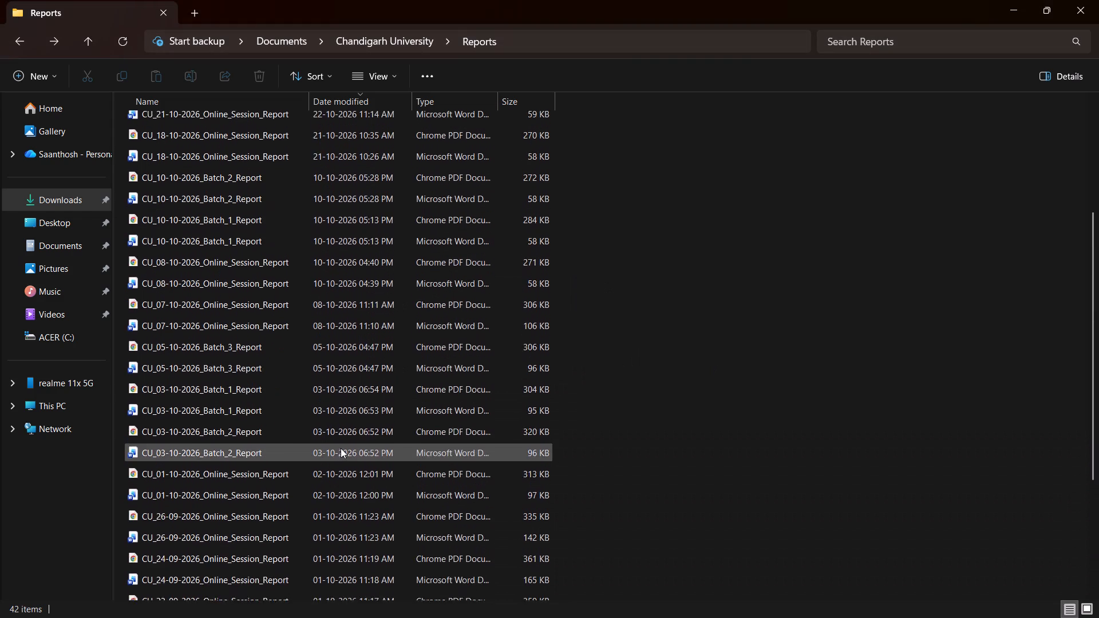
scroll(341, 448, down, 1)
scroll(341, 472, up, 1)
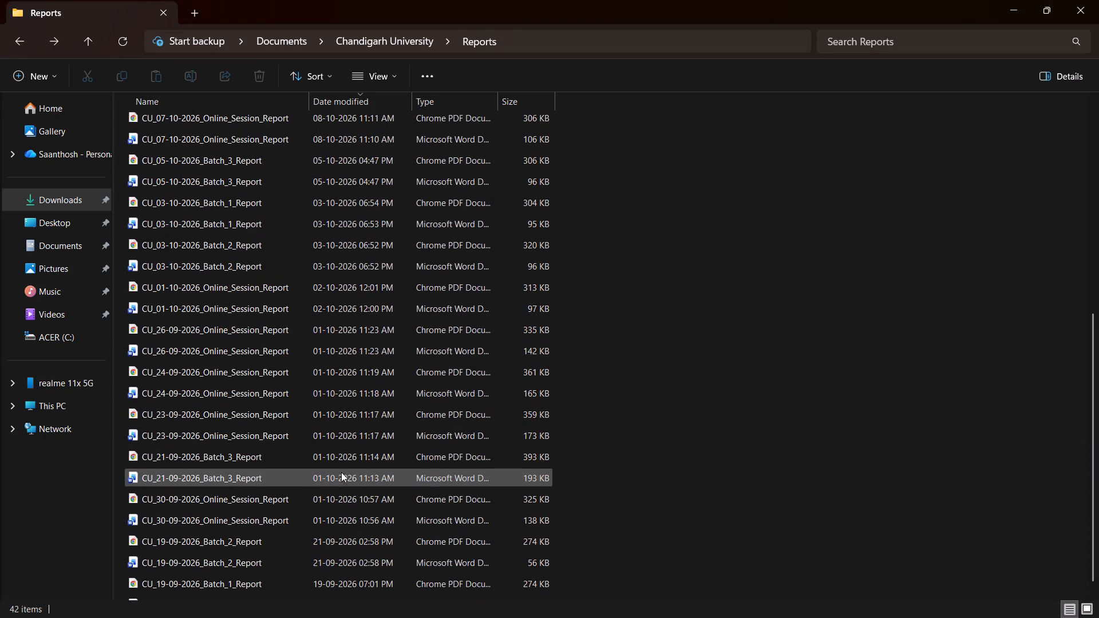
scroll(341, 472, up, 1)
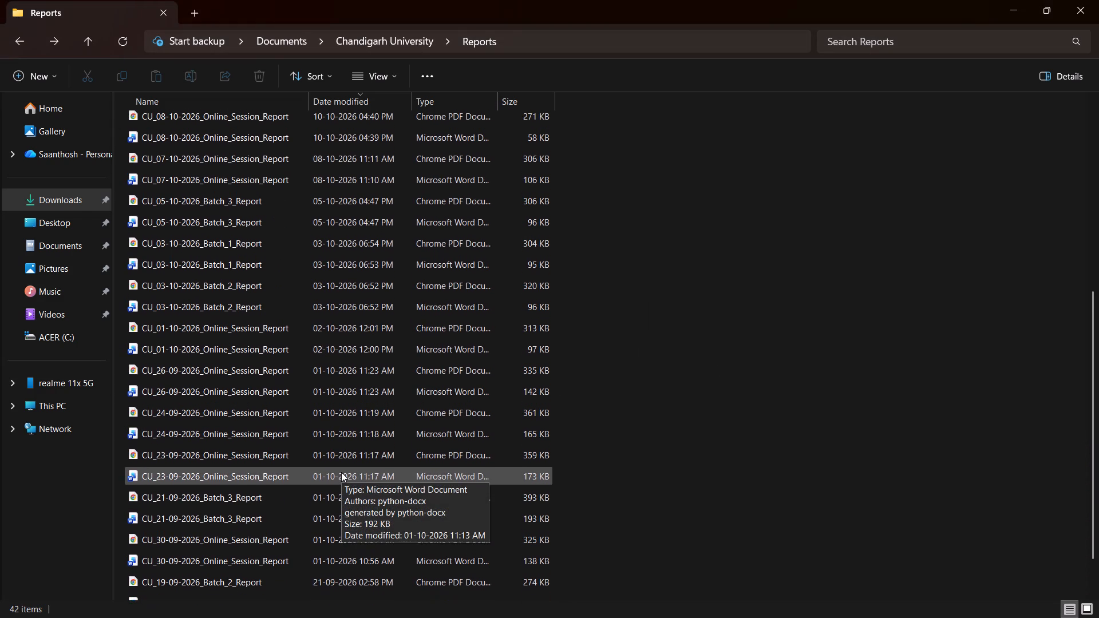
key(alt+Tab)
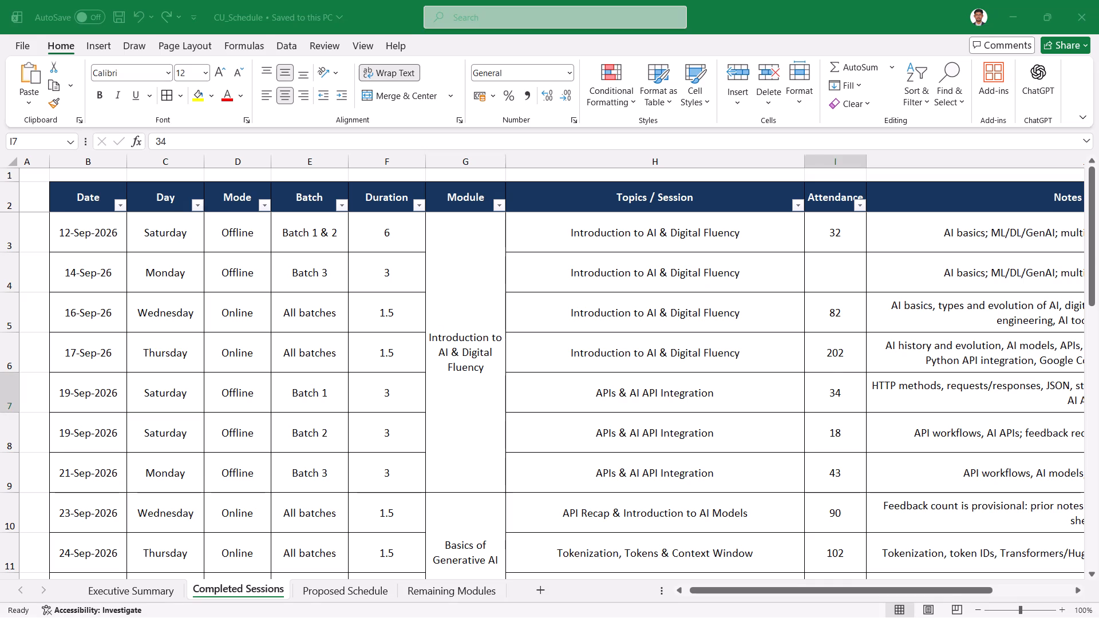
click(849, 262)
text(20)
key(Return)
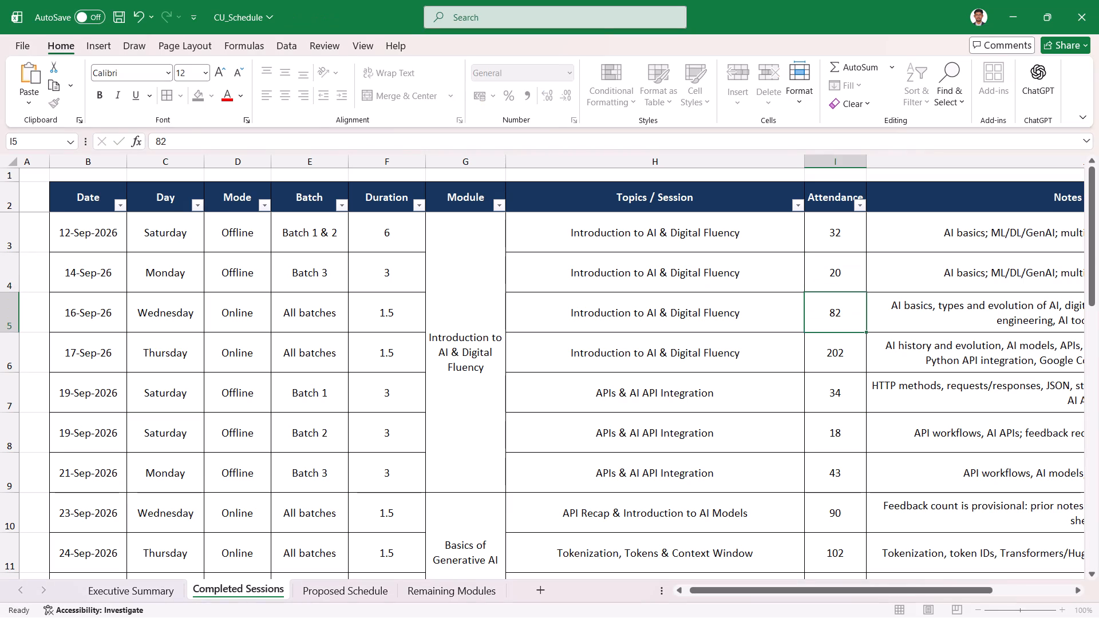
key(ctrl+s)
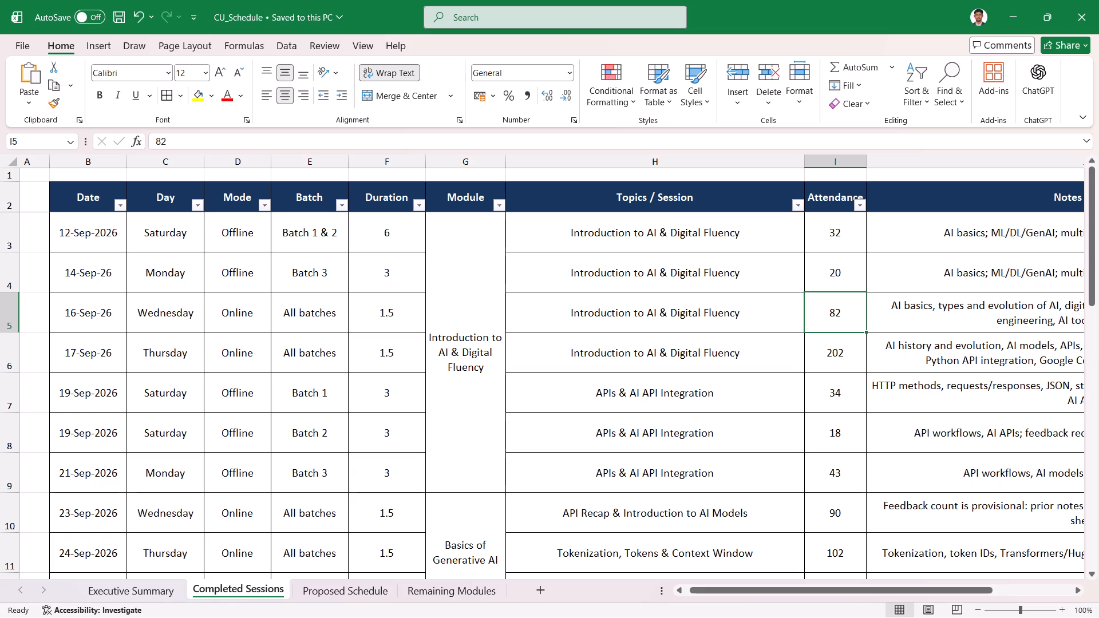
Auto-fit the height of empty row 27 between the Completed Sessions table and the Total hours line.
scroll(849, 262, down, 3)
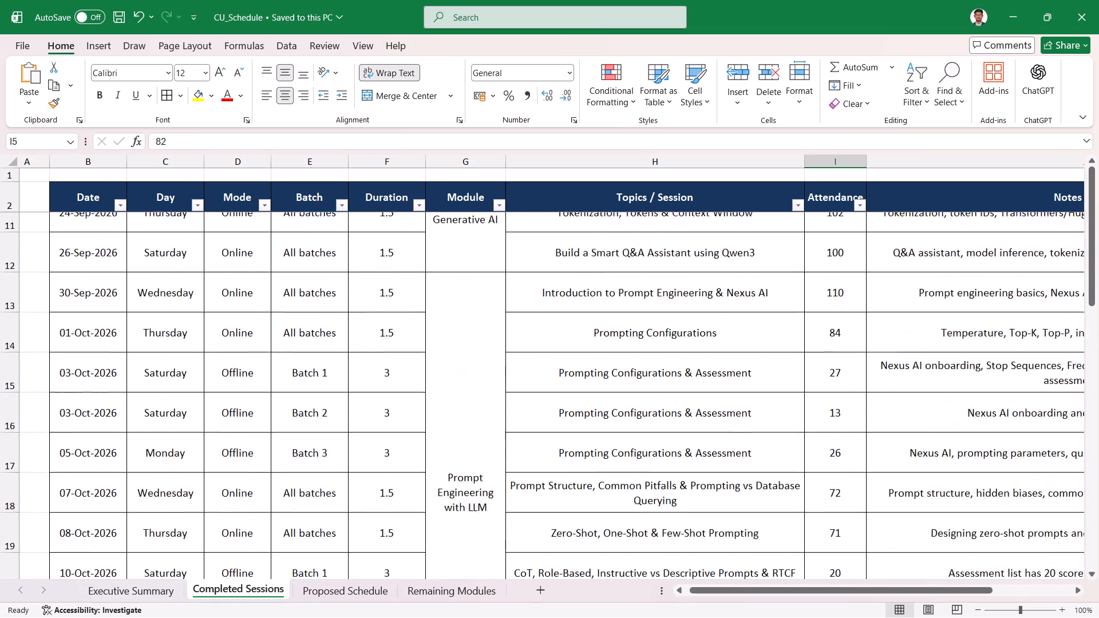
scroll(849, 262, down, 4)
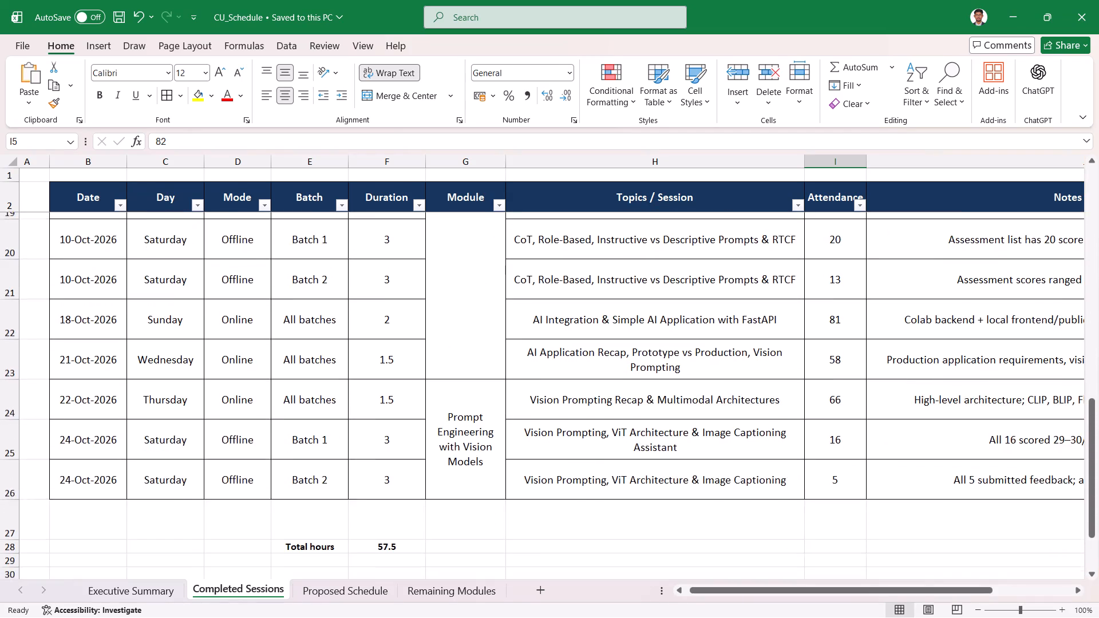
scroll(849, 262, down, 1)
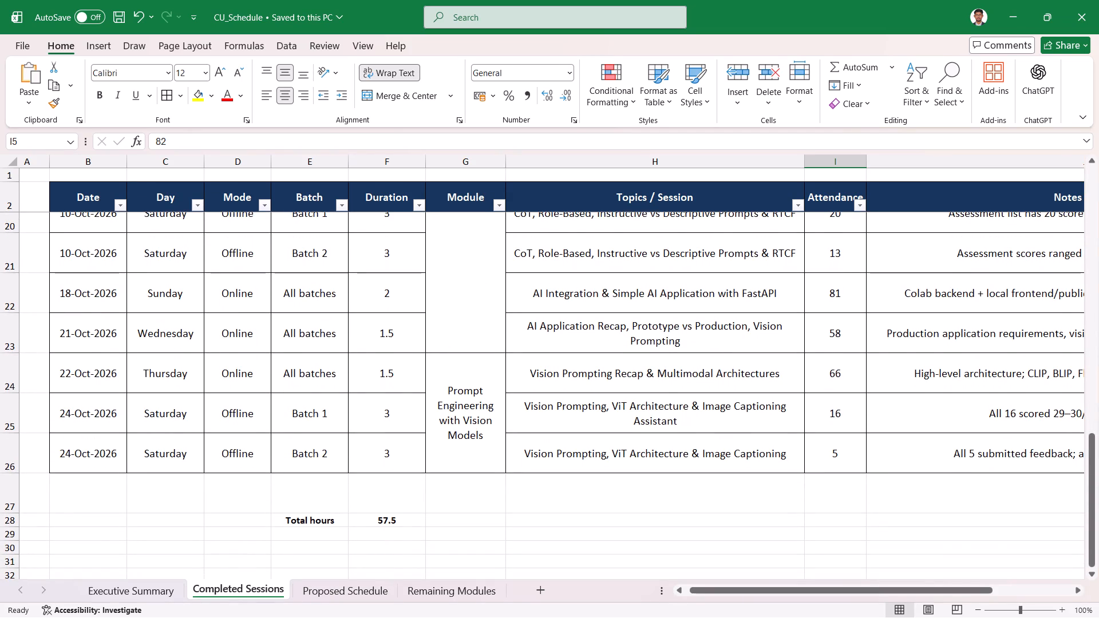
drag(327, 525, 373, 529)
drag(366, 522, 358, 520)
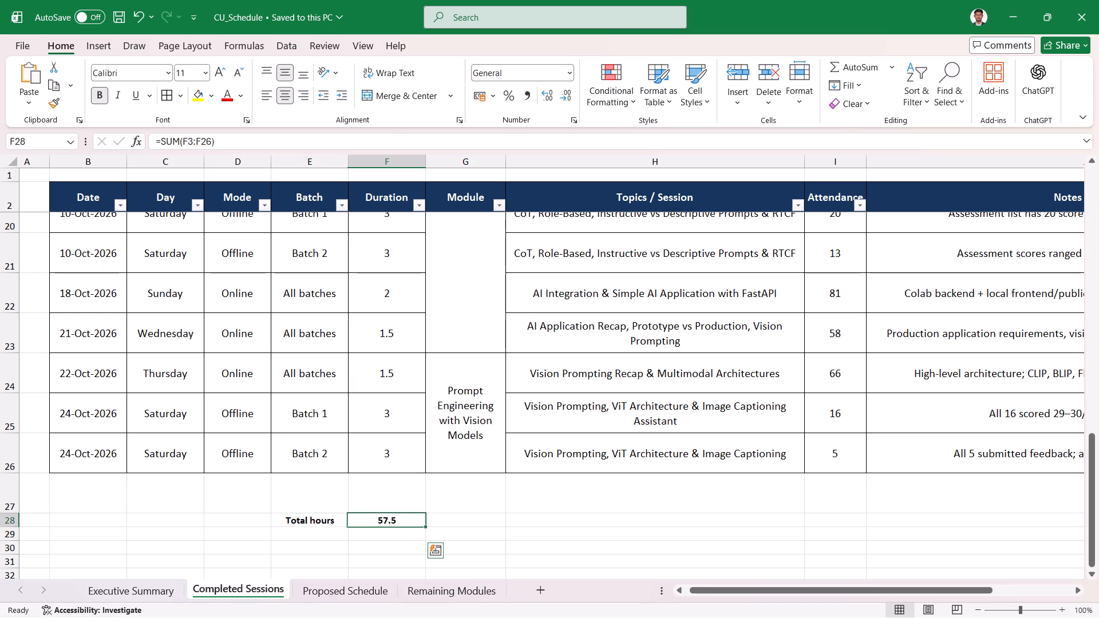
drag(358, 520, 331, 516)
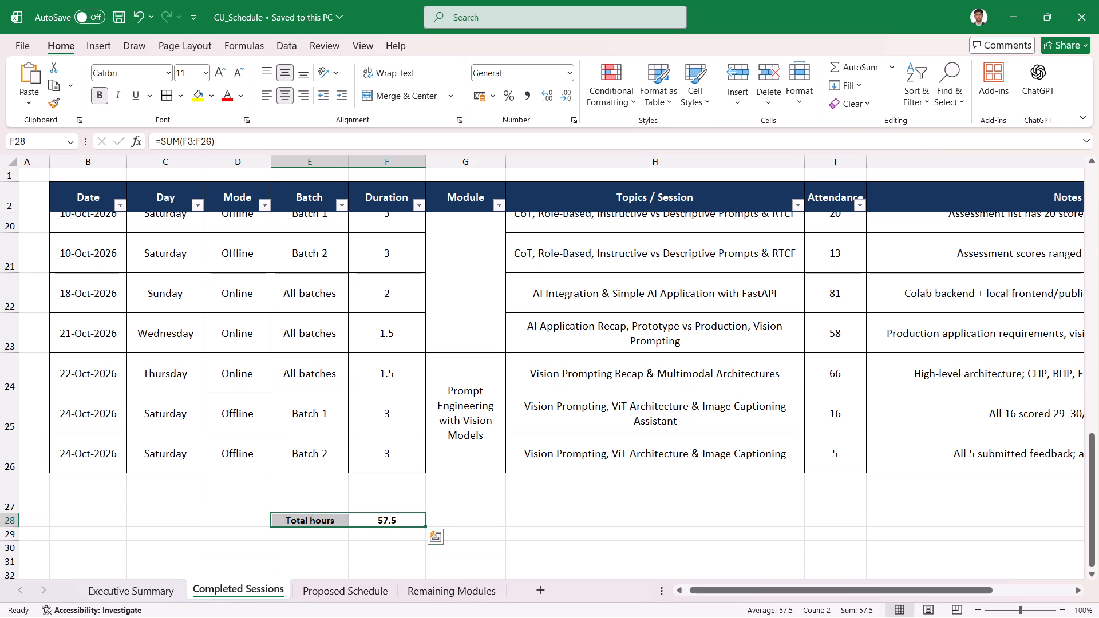
double_click(11, 514)
Save the workbook and try to auto-fit the widths of empty columns A and K to N beside the session table.
scroll(436, 455, up, 5)
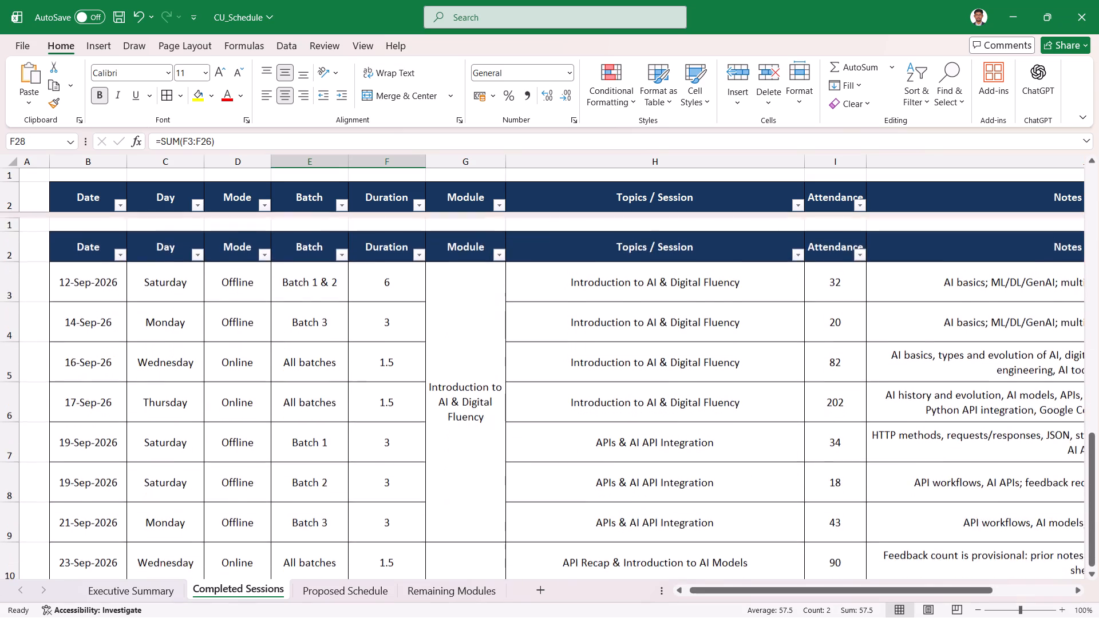
double_click(53, 159)
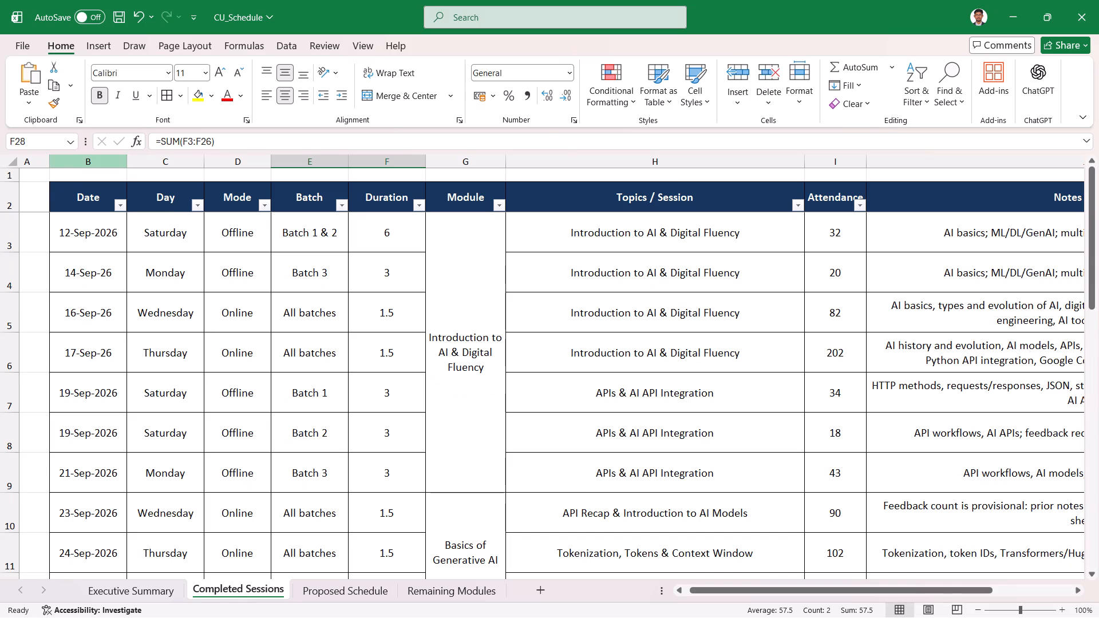
scroll(684, 321, left, 2)
key(ctrl+s)
scroll(684, 321, left, 1)
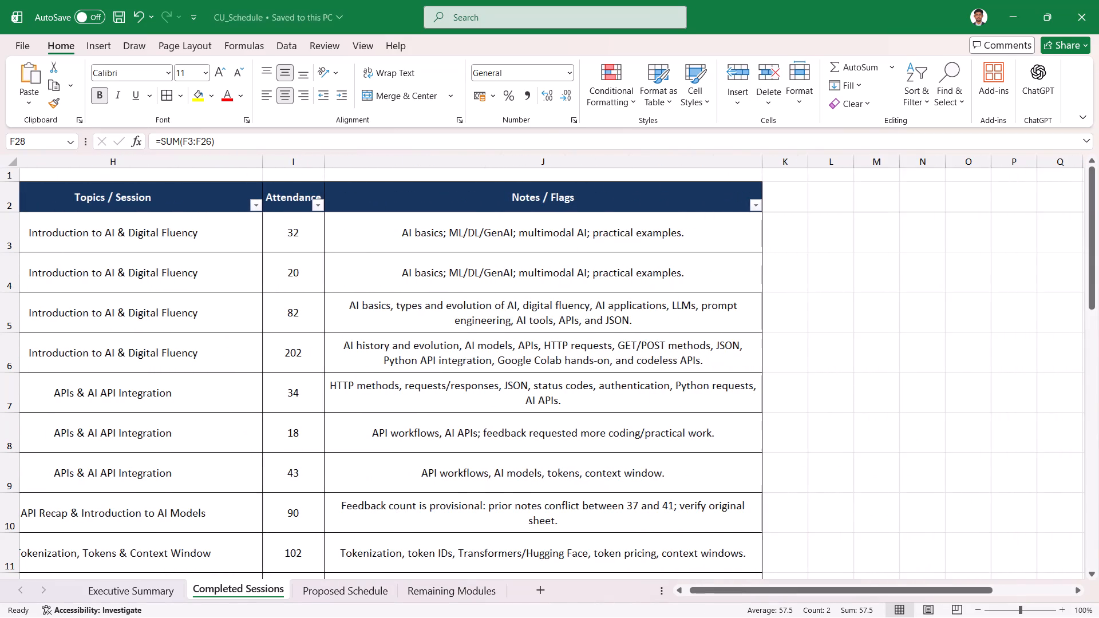
scroll(684, 321, left, 1)
double_click(807, 164)
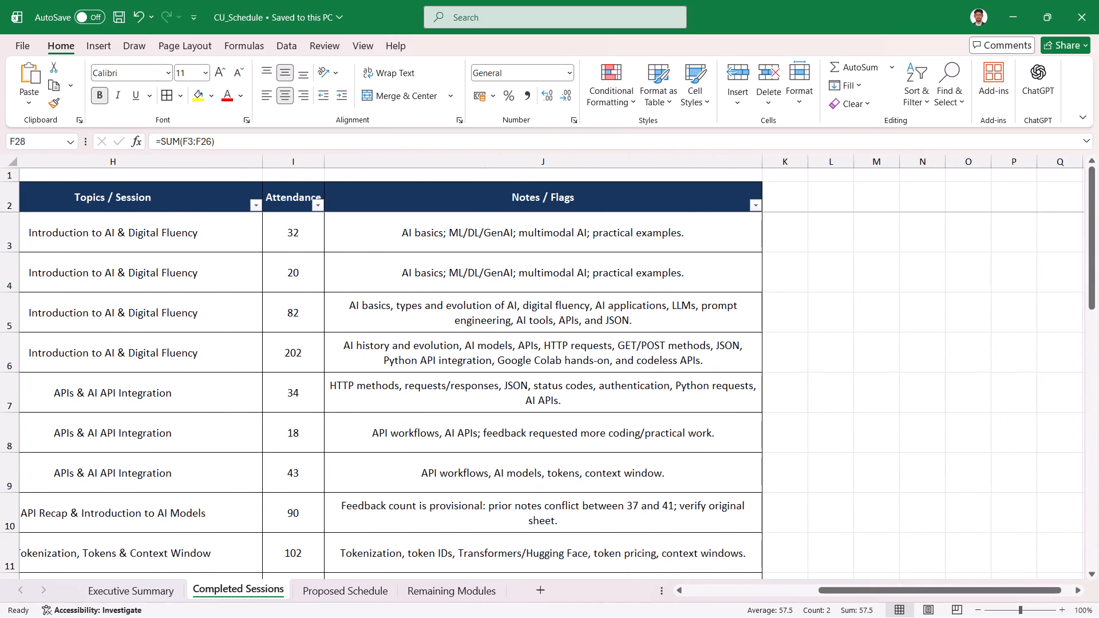
double_click(856, 161)
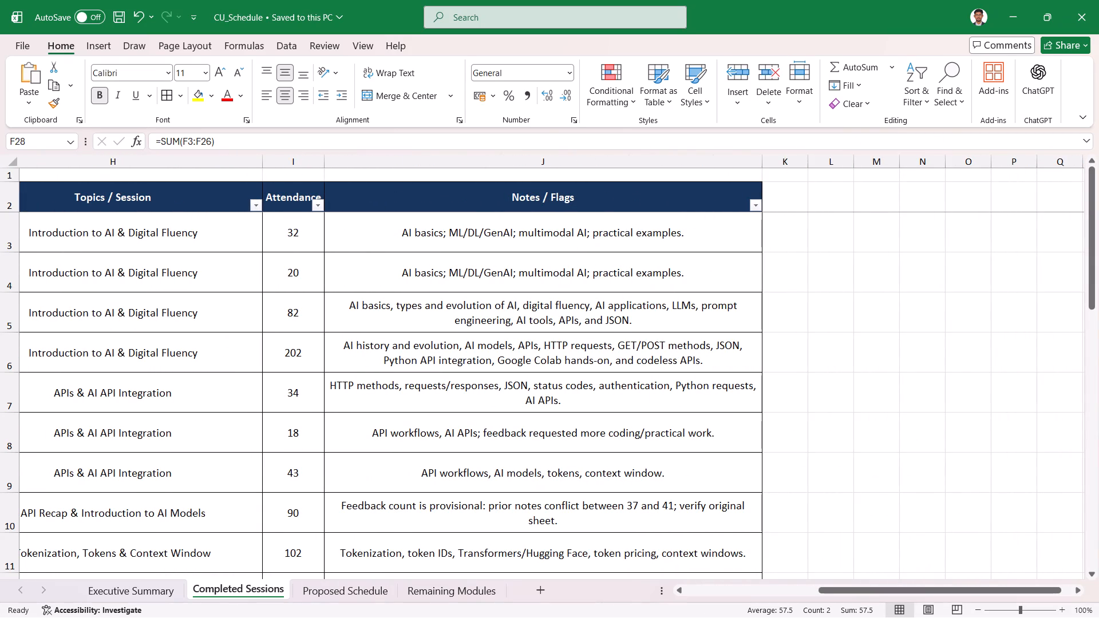
double_click(900, 159)
double_click(946, 160)
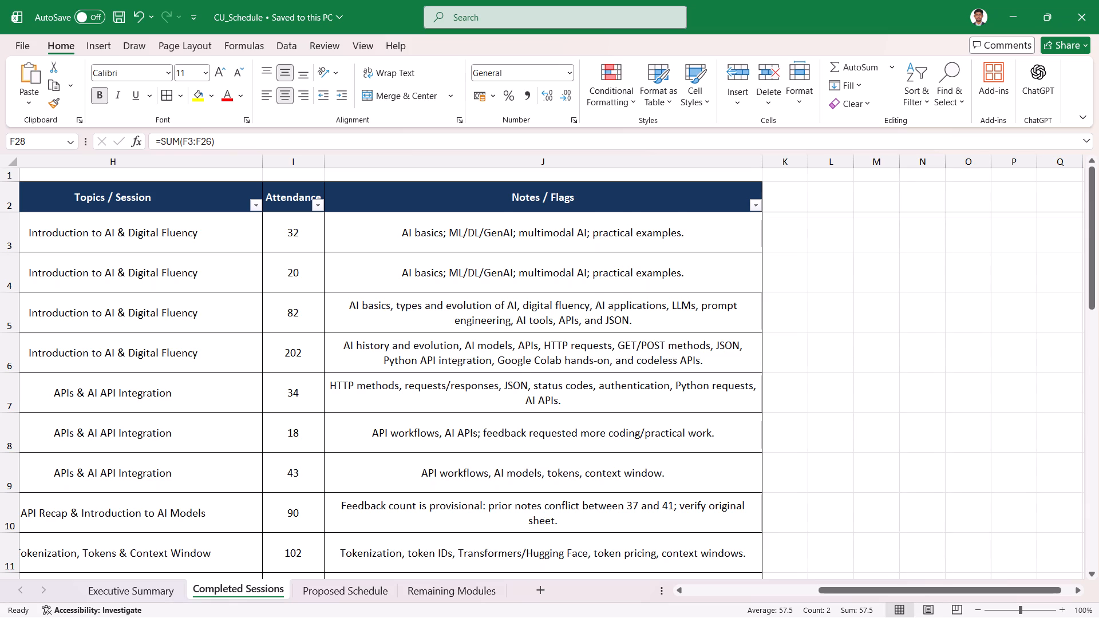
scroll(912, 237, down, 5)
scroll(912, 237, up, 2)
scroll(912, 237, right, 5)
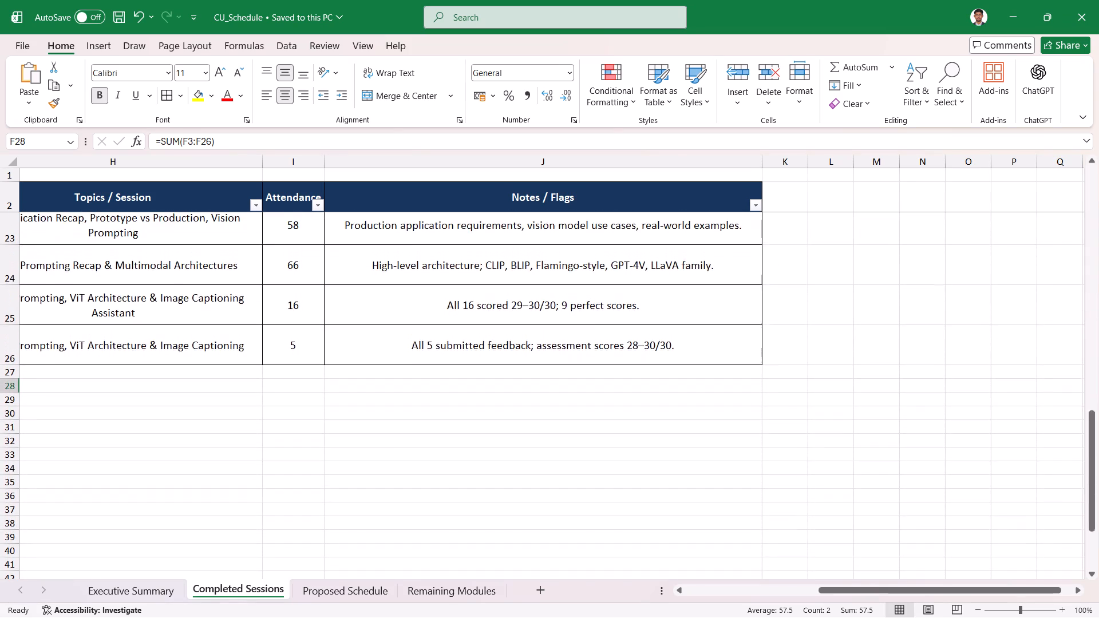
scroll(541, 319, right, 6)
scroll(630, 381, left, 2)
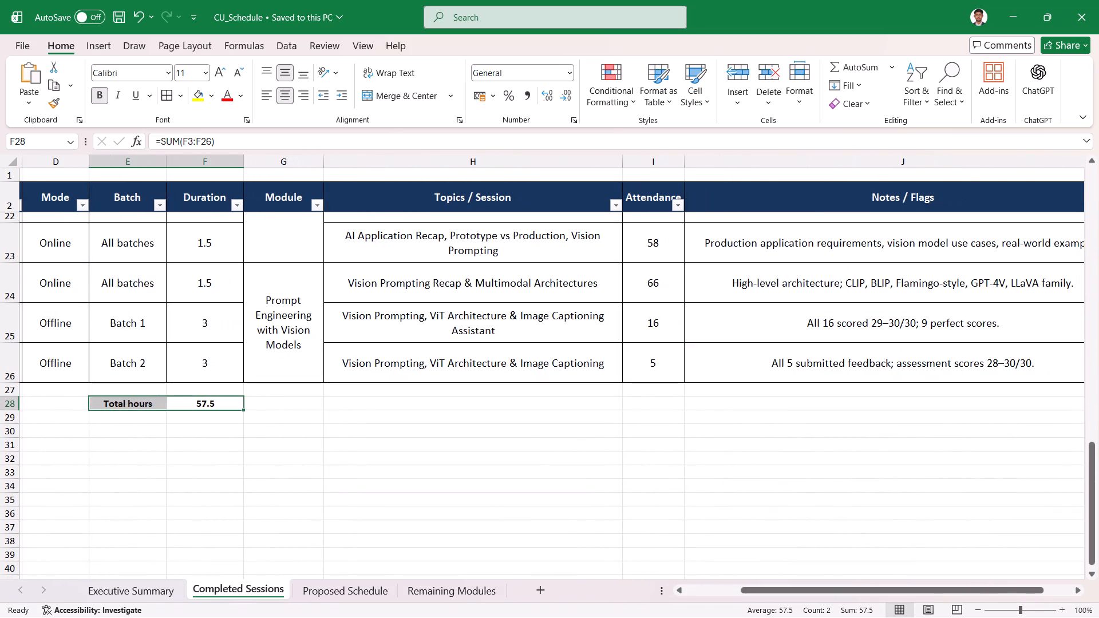
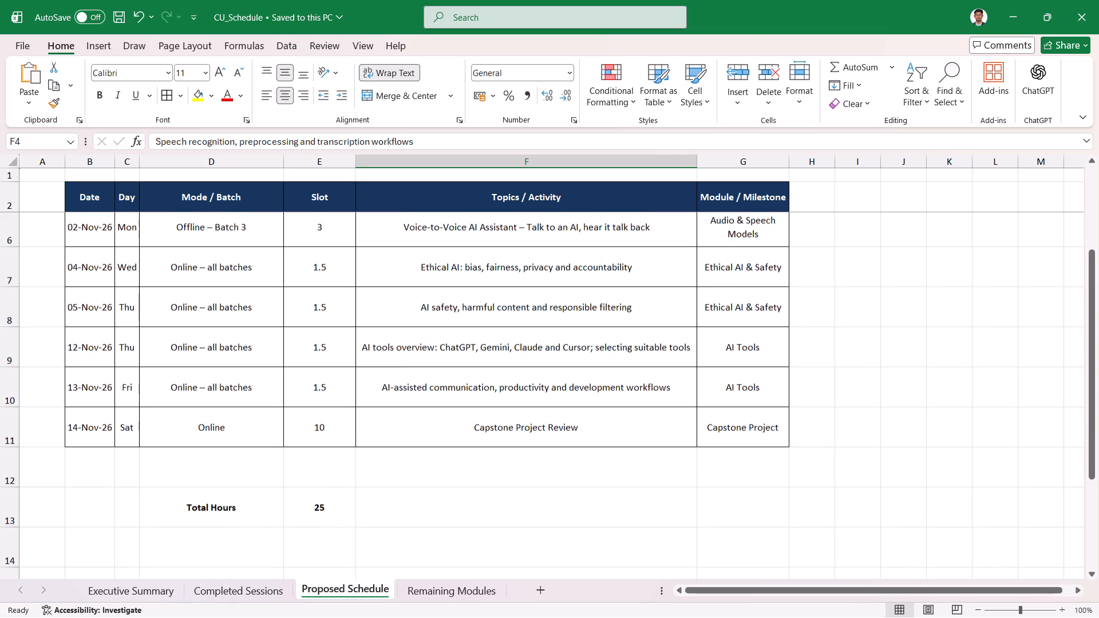
Review the Proposed Schedule sheet's sessions and total hours against the Completed Sessions sheet.
scroll(494, 455, up, 5)
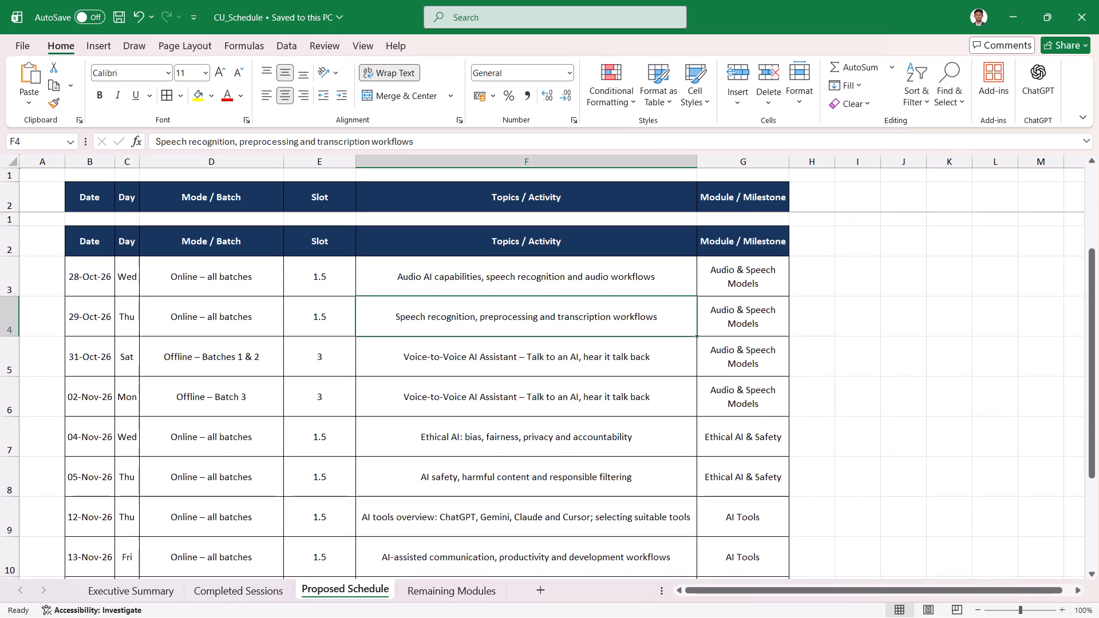
scroll(494, 455, down, 2)
click(263, 583)
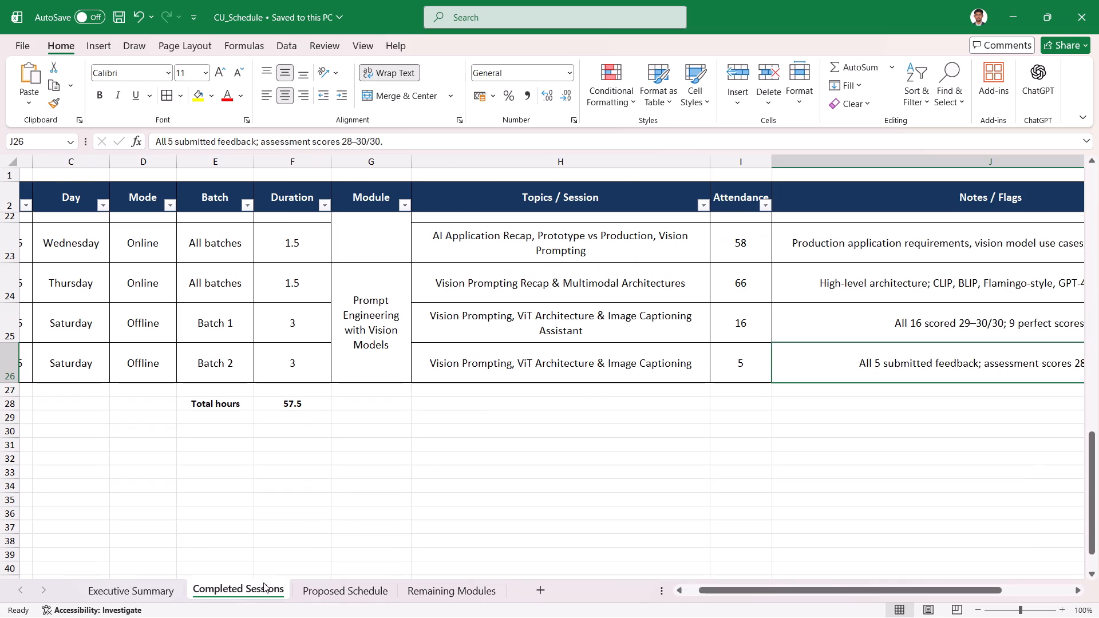
click(326, 595)
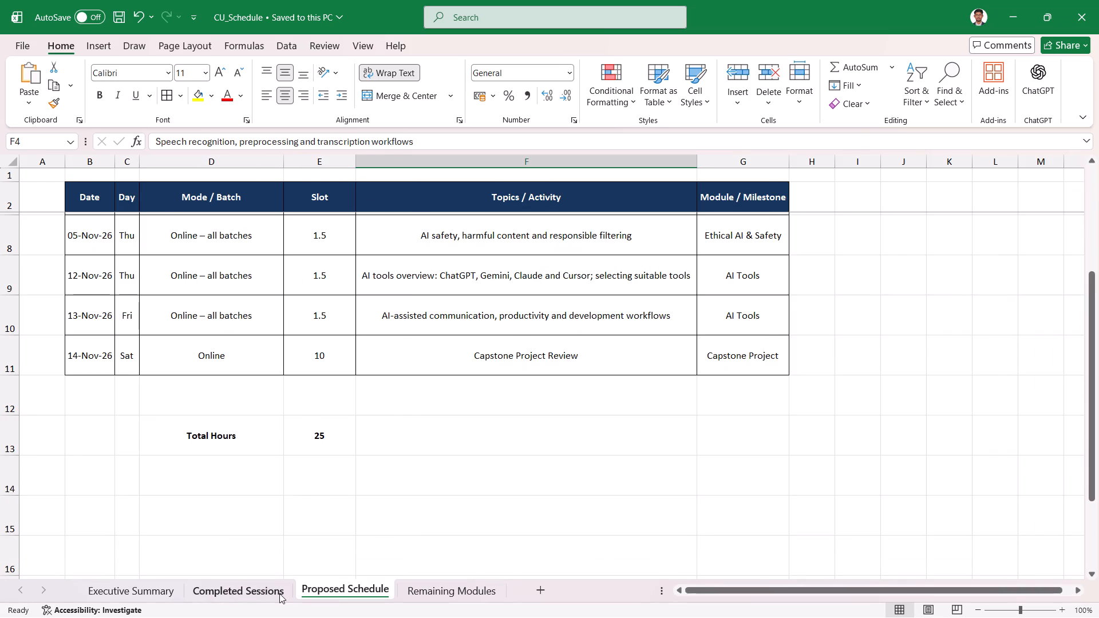
click(279, 593)
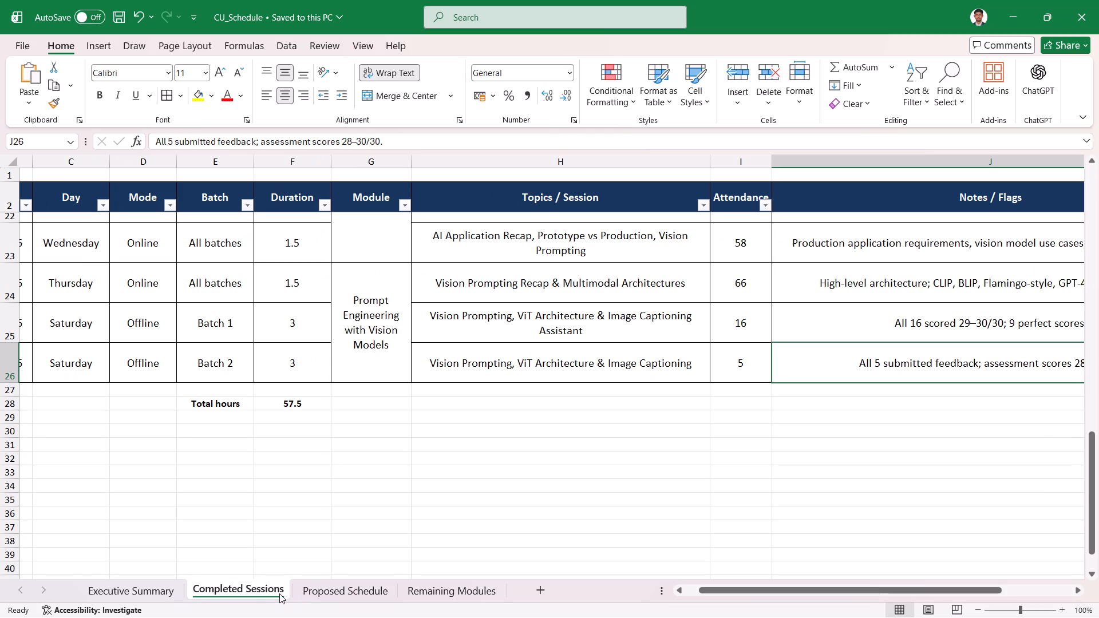
Recheck the total hours on the Proposed Schedule and Completed Sessions sheets, and review the completed session entries back to the first row.
click(309, 600)
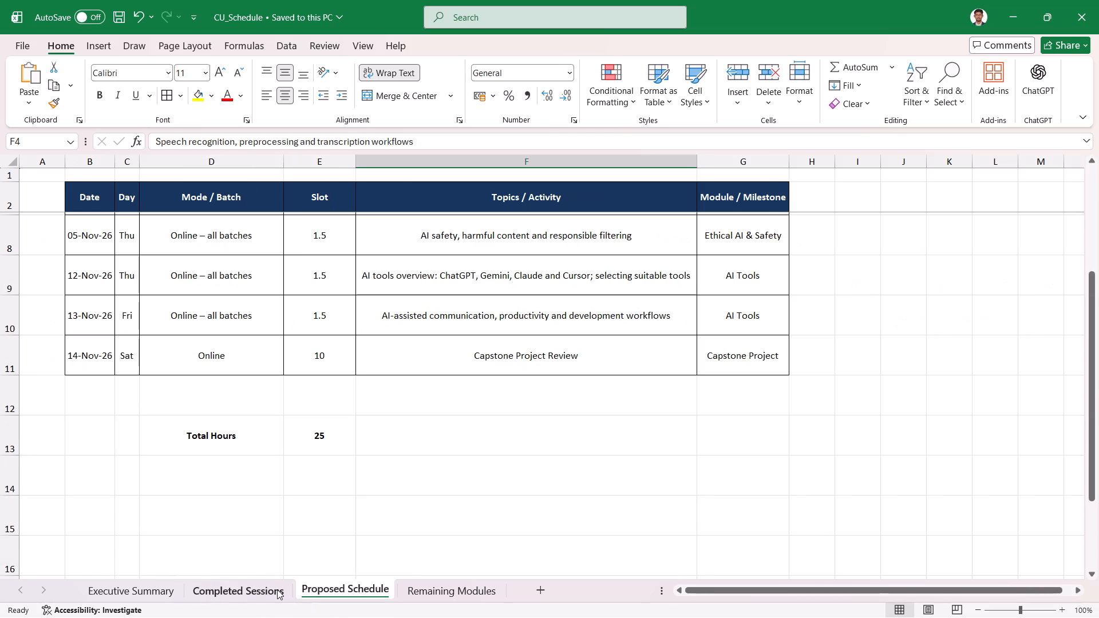
click(277, 589)
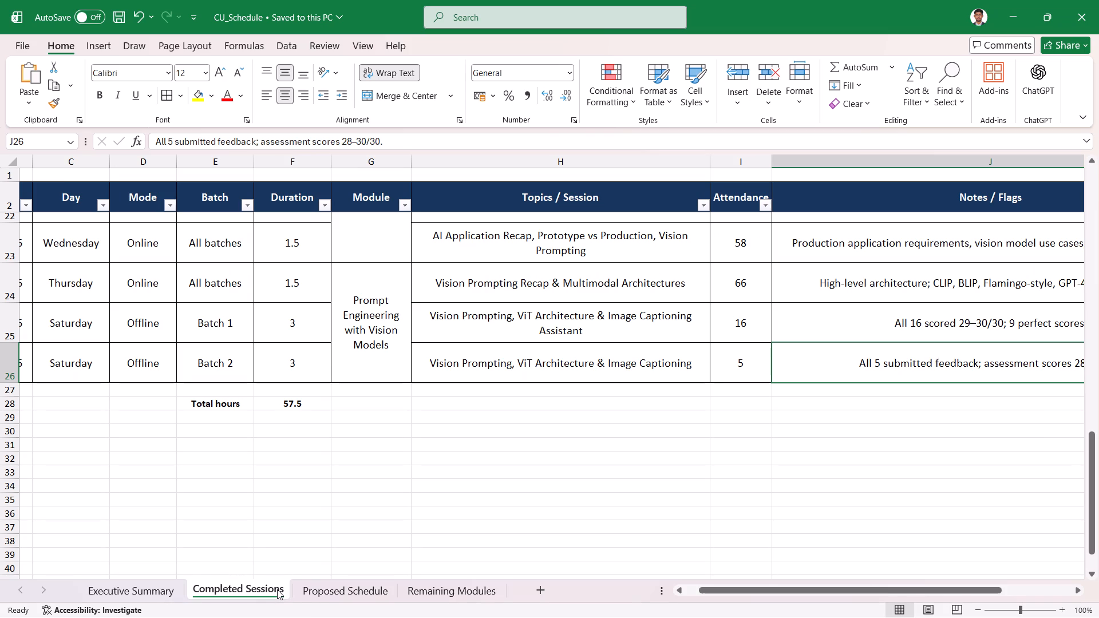
scroll(392, 497, up, 2)
scroll(392, 497, right, 2)
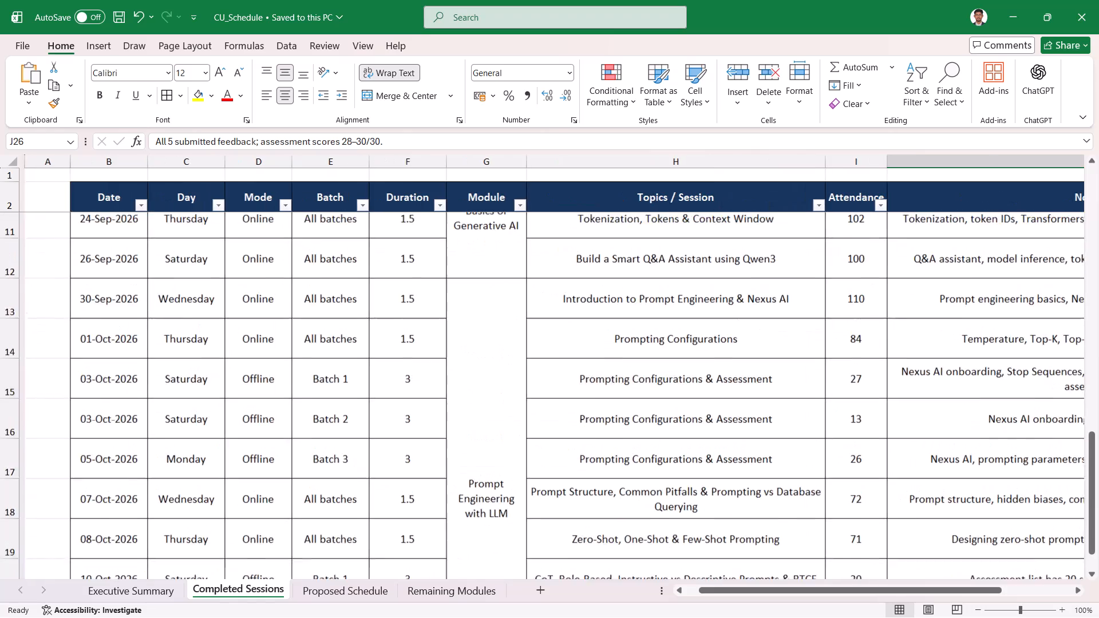
scroll(392, 497, up, 3)
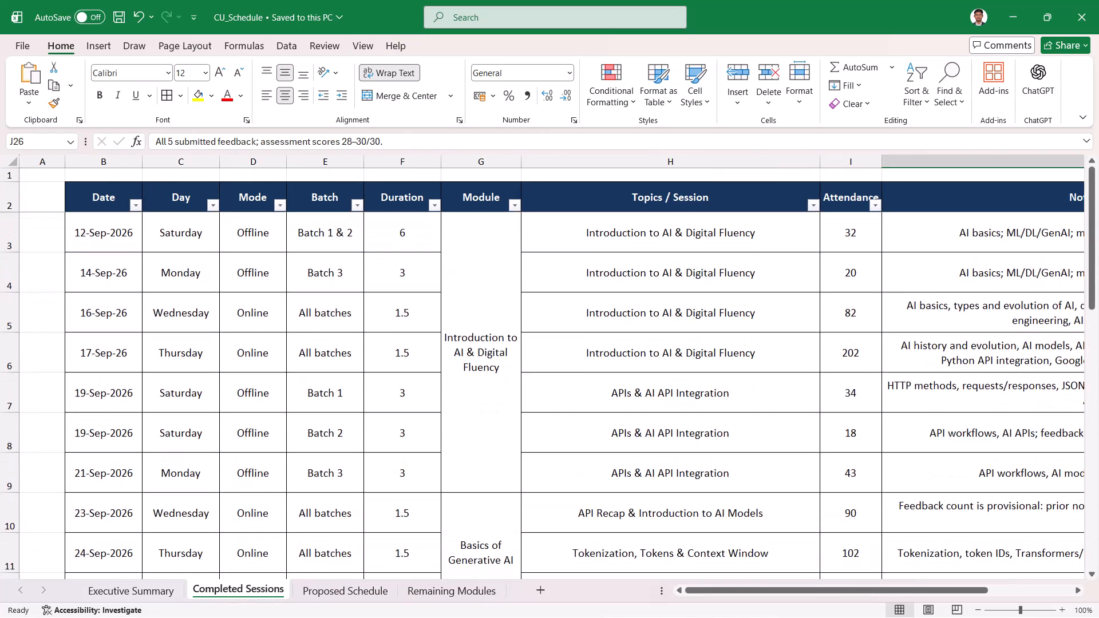